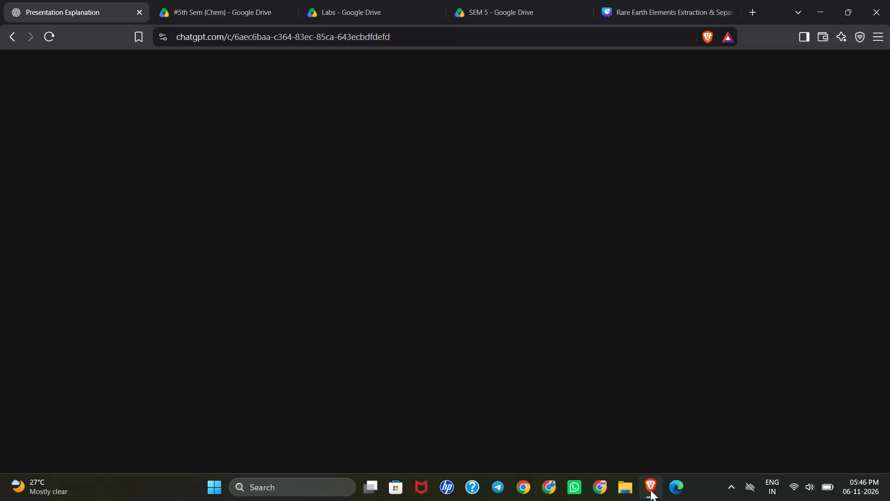
Switch to the Rare Earth Elements presentation in Canva and look through its slides from the title page to the closing slide.
click(650, 10)
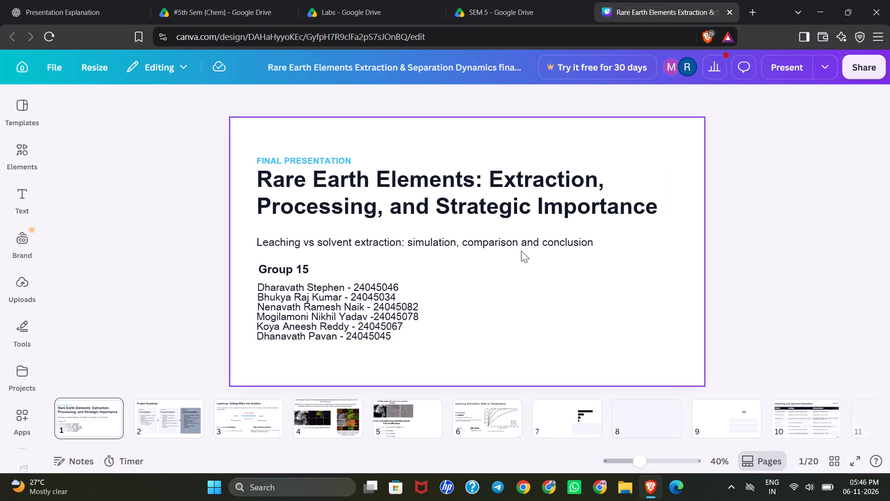
key(Right)
key(Right)
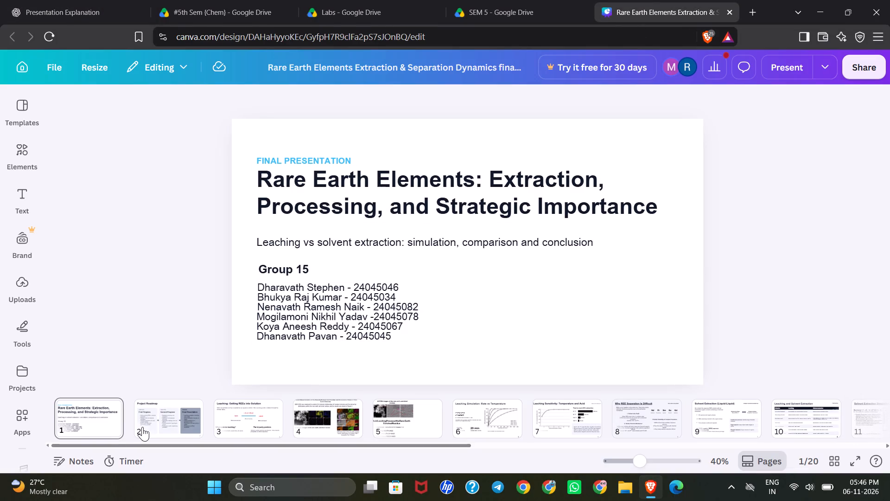
click(159, 410)
key(Right)
key(Right)
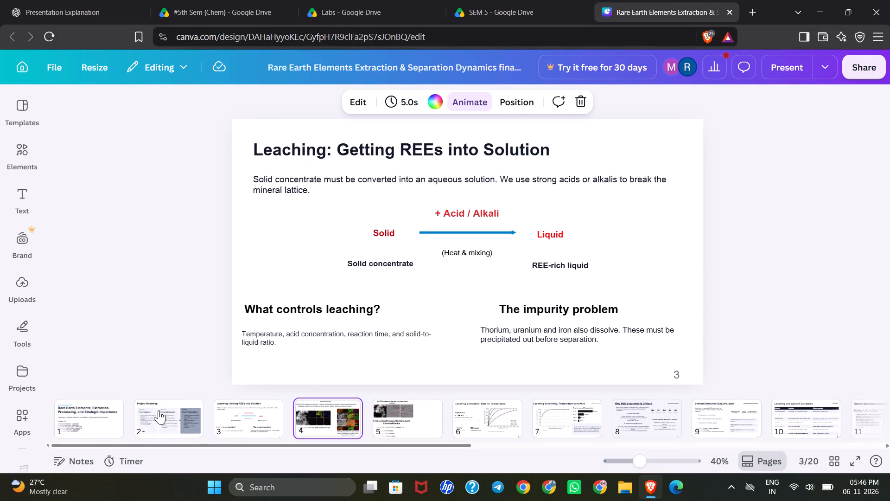
key(Right)
key(Right)
key(Right)
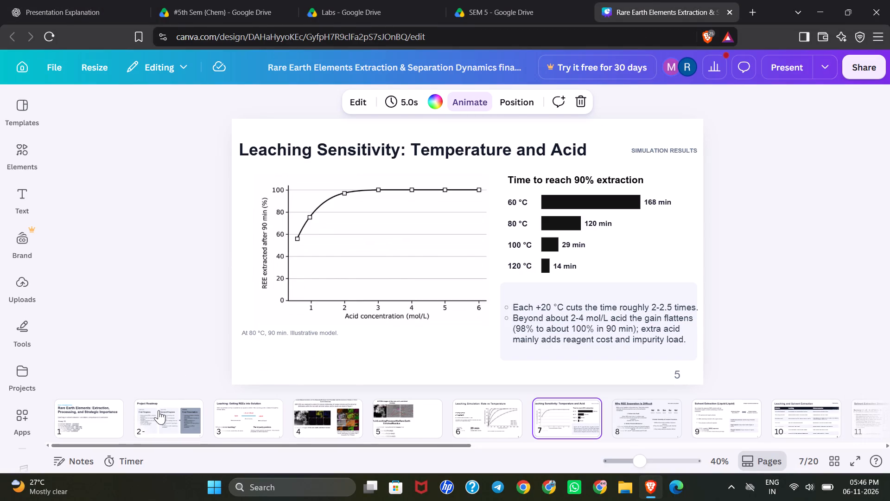
key(Right)
key(Right)
key(Right)
key(Right)
key(Right)
key(Right)
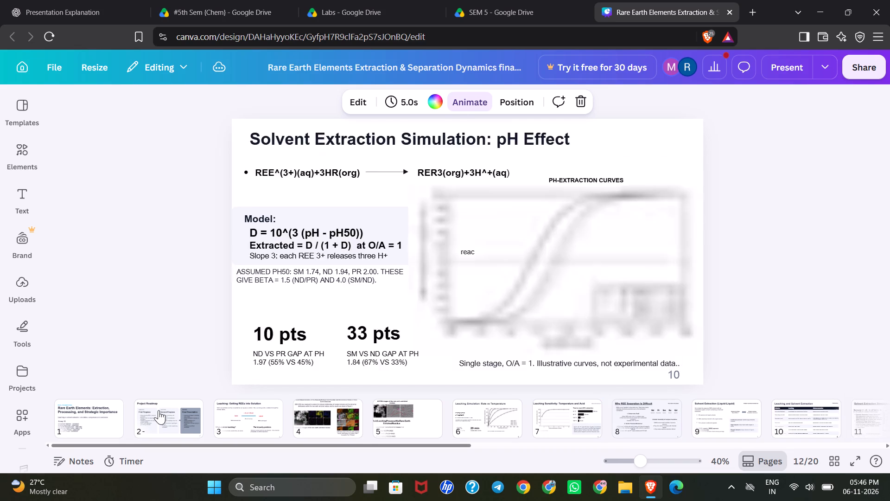
key(Right)
key(Right)
key(Right)
key(Right)
key(Right)
key(Right)
key(Right)
key(Right)
key(Right)
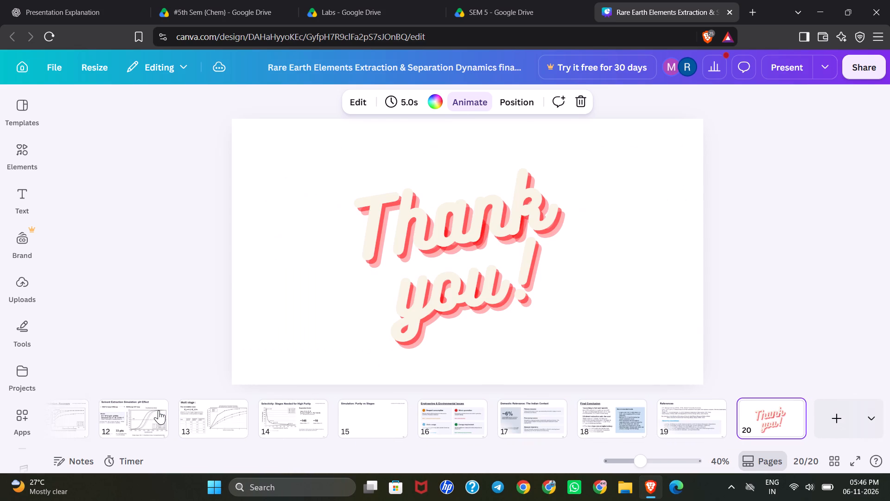
Go back from the closing slide to review the Final Conclusion and the solvent extraction Recovery and pH Effect slides.
key(Left)
key(Left)
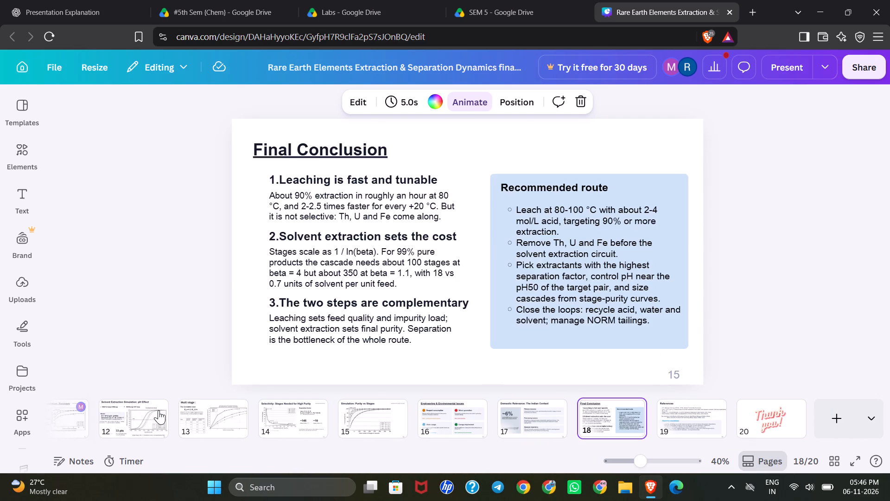
key(Left)
key(Left)
click(159, 410)
key(Left)
key(Left)
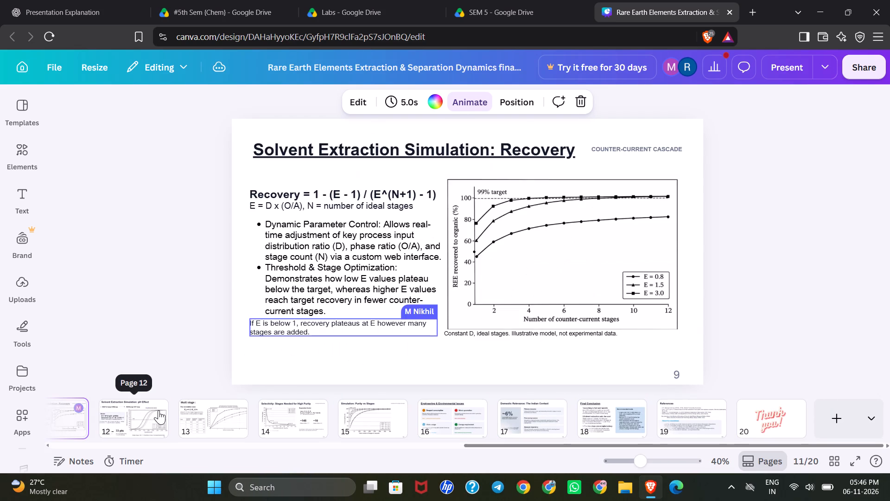
key(Right)
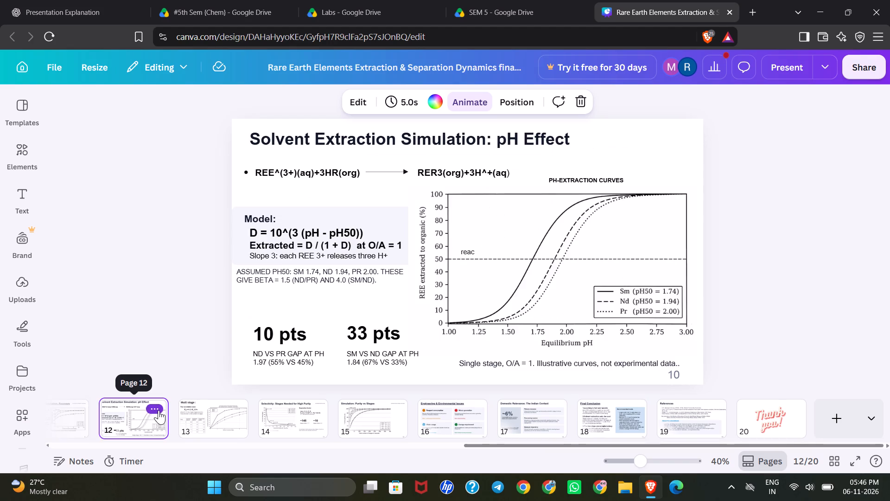
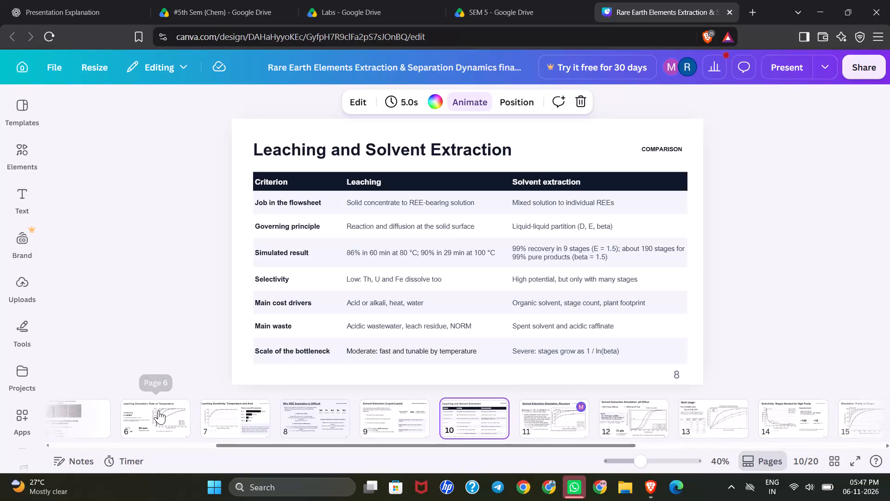
Move on from the Leaching and Solvent Extraction comparison to view the Solvent Extraction Simulation: Recovery slide.
key(Right)
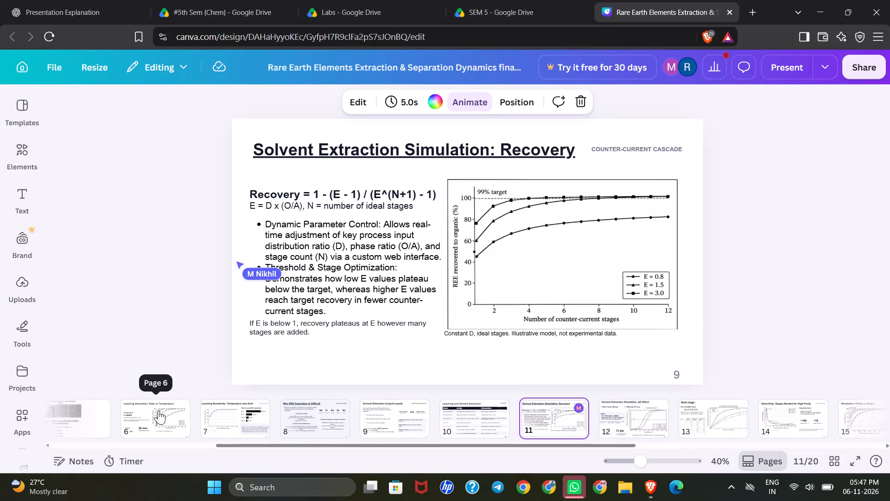
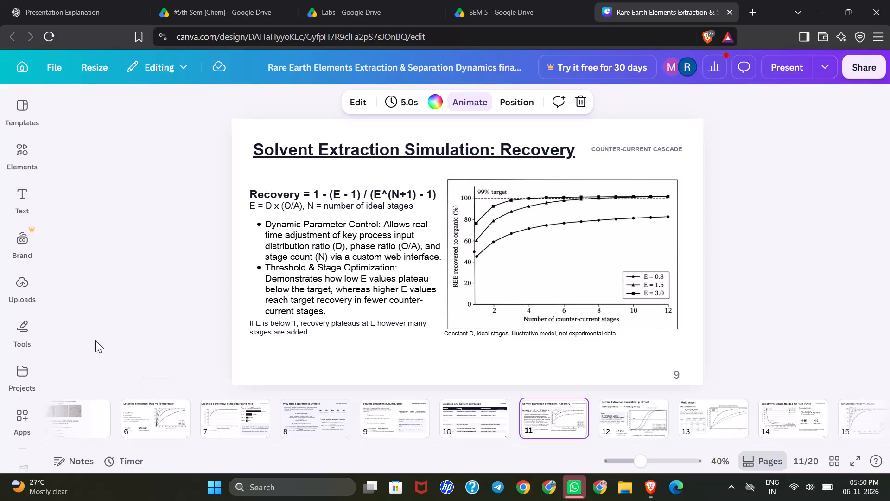
key(Right)
key(Right)
key(Right)
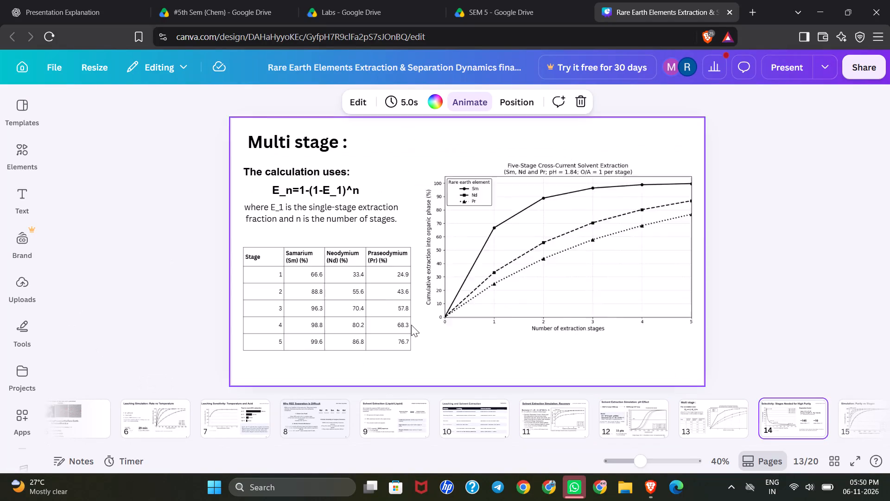
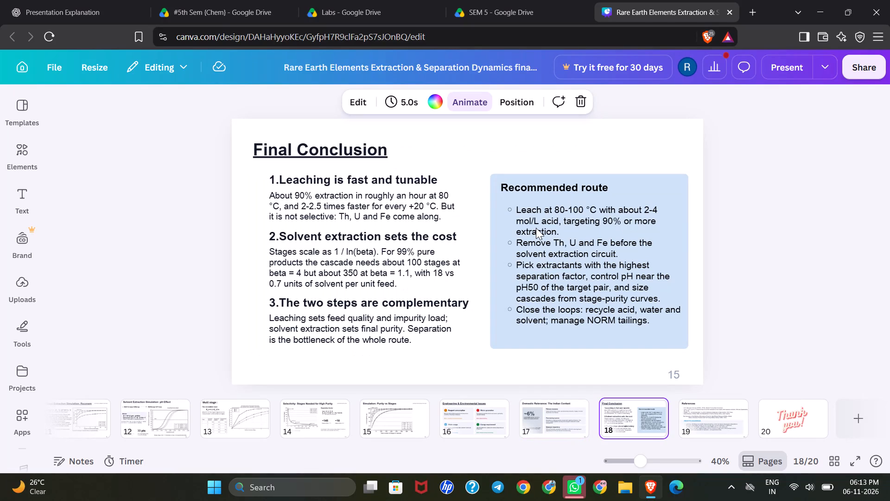
key(Right)
key(Left)
key(Left)
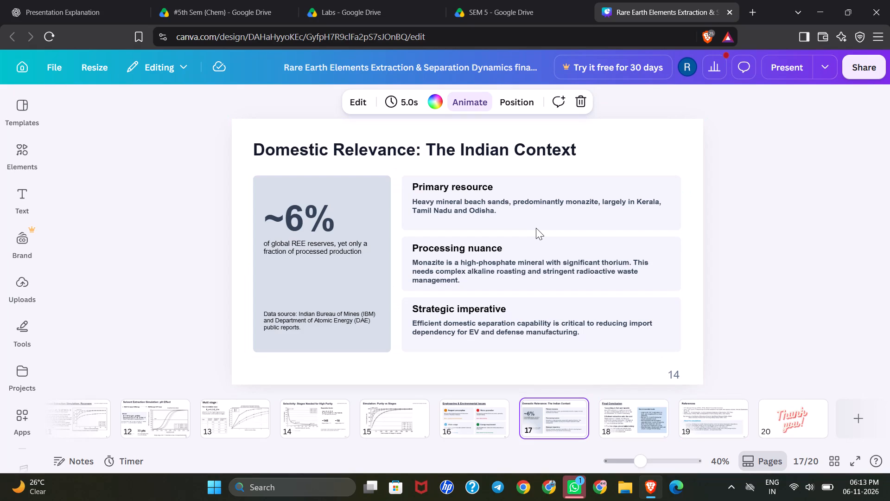
key(Right)
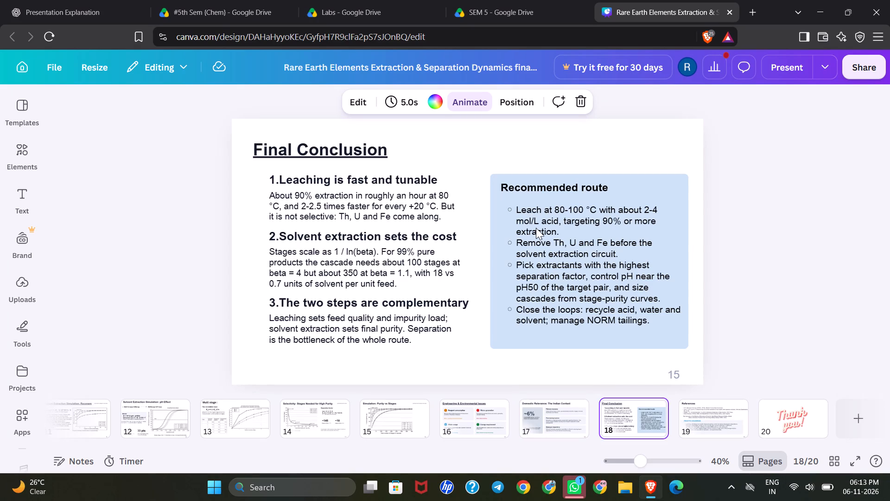
click(506, 303)
click(490, 360)
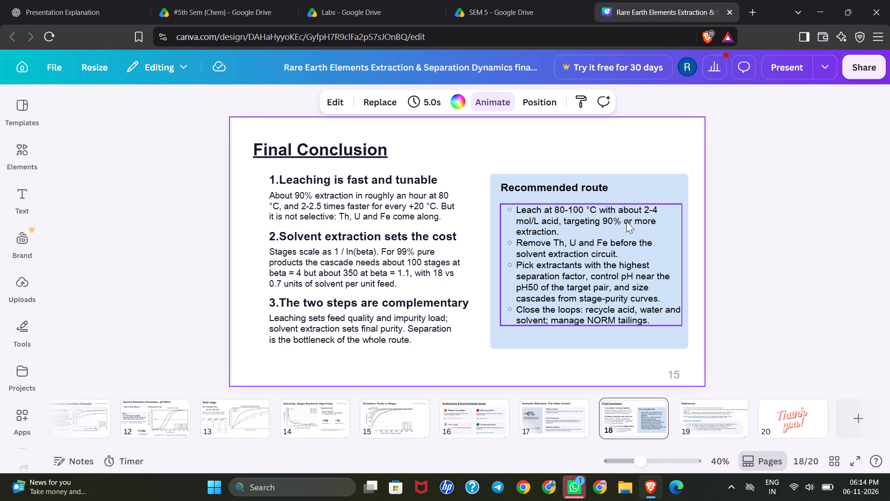
key(Left)
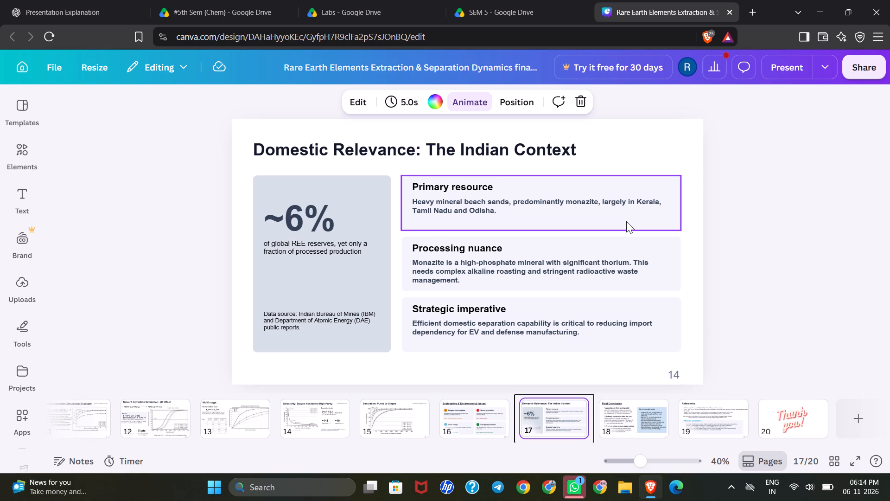
key(period)
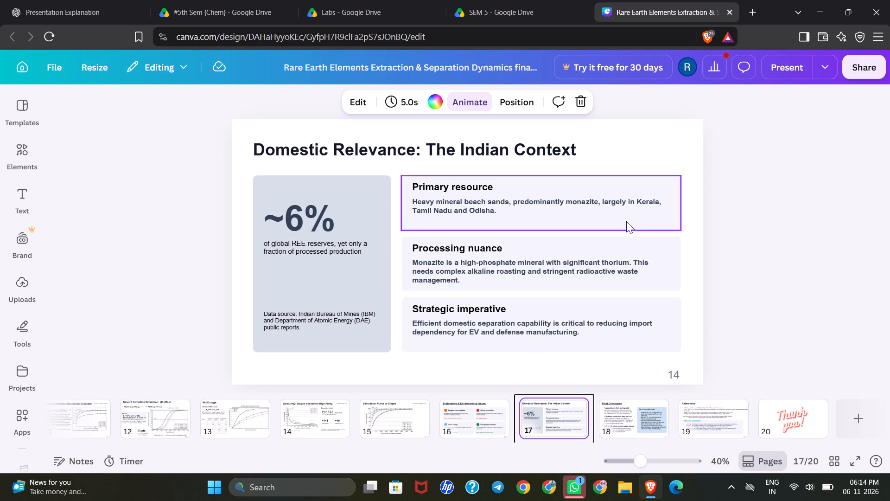
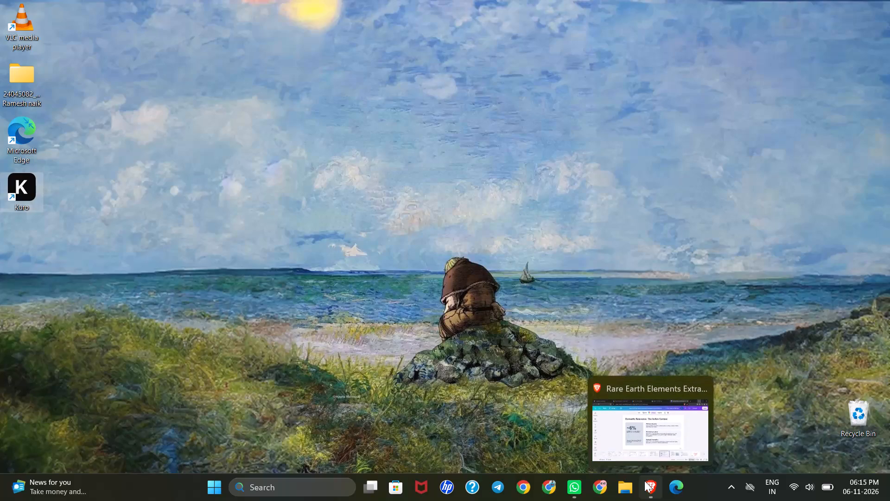
Switch back to the Canva presentation in Brave, on the Domestic Relevance: The Indian Context slide.
click(644, 481)
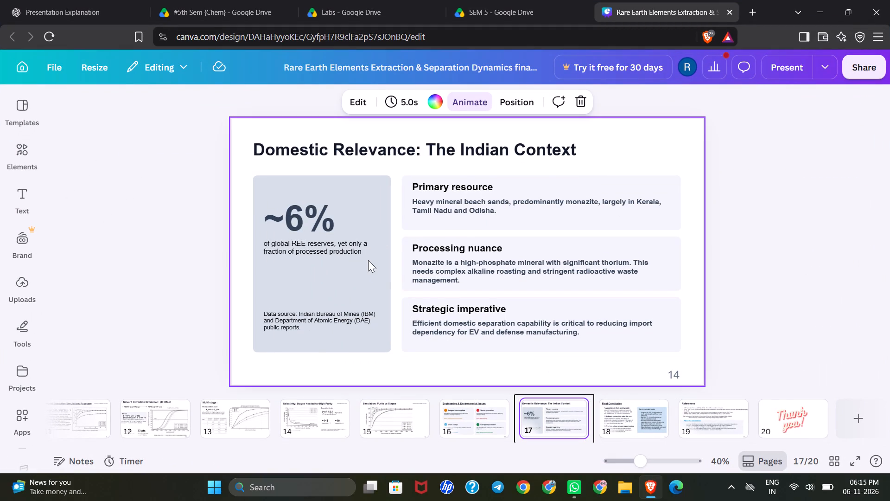
click(390, 356)
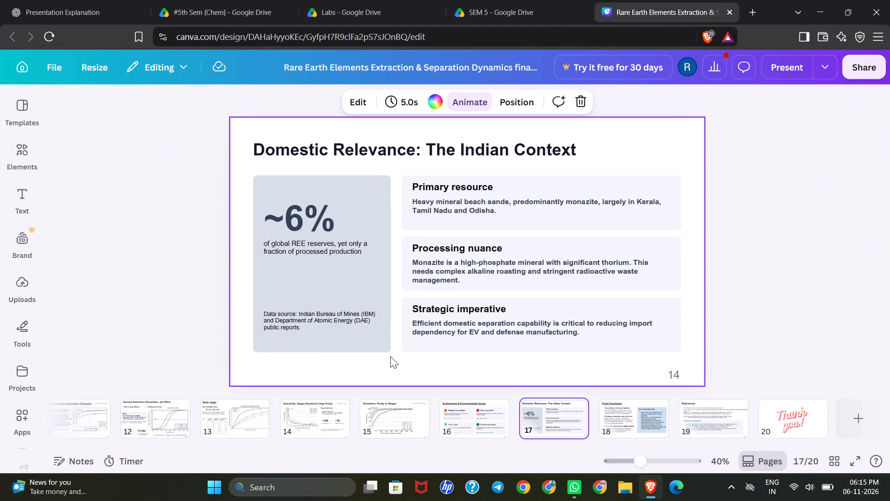
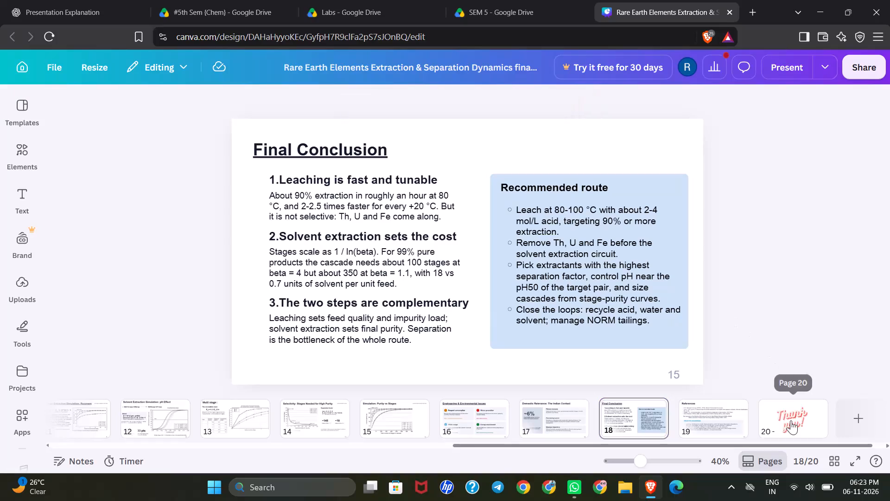
Look over the slides from Multi-stage to Engineering & Environmental Issues, returning to Solvent Extraction Simulation: pH Effect.
click(235, 420)
key(Right)
key(Right)
key(Right)
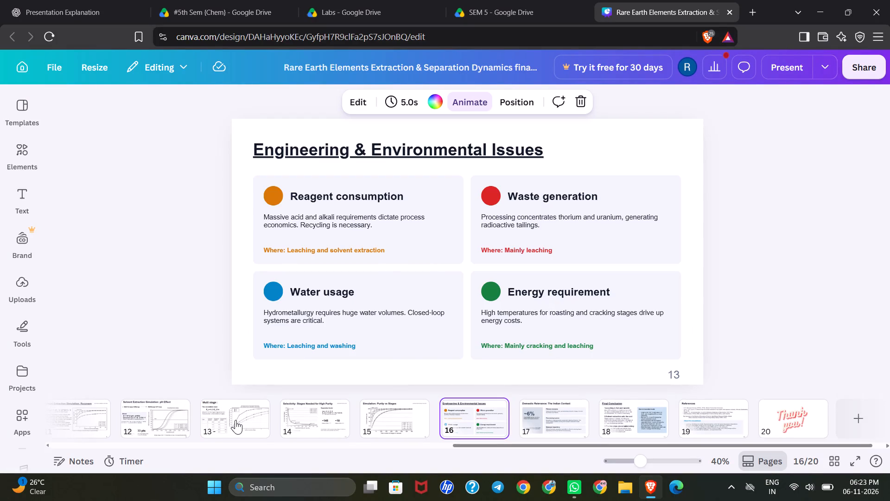
key(Left)
key(Left)
key(Left)
key(Left)
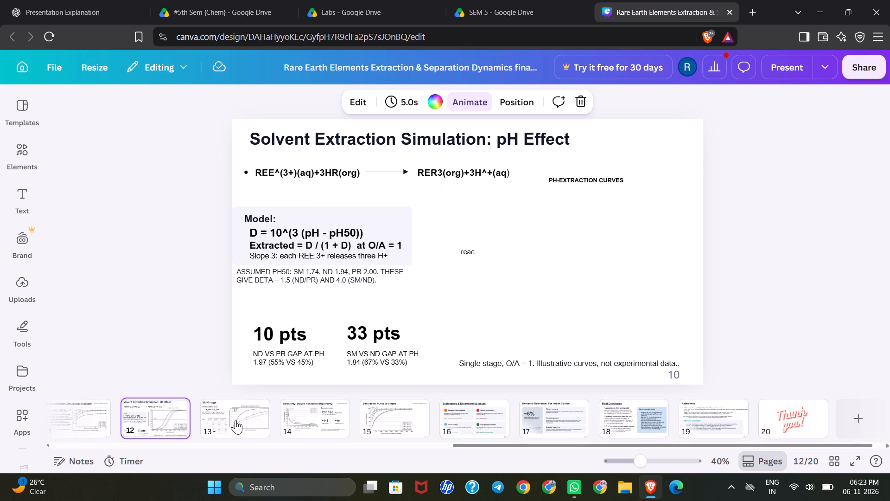
key(Right)
key(Left)
key(Left)
key(Right)
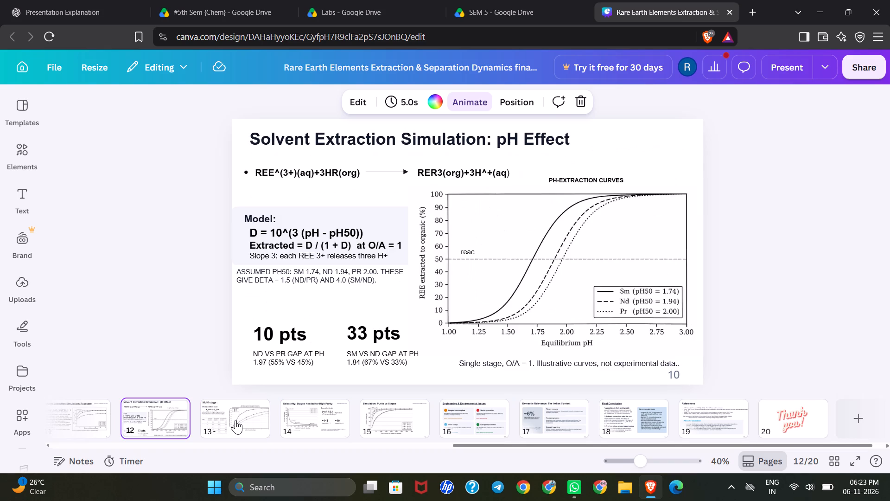
Review the slides onward from the pH Effect simulation through Purity vs Stages to the Final Conclusion slide.
key(Right)
key(Right)
key(Right)
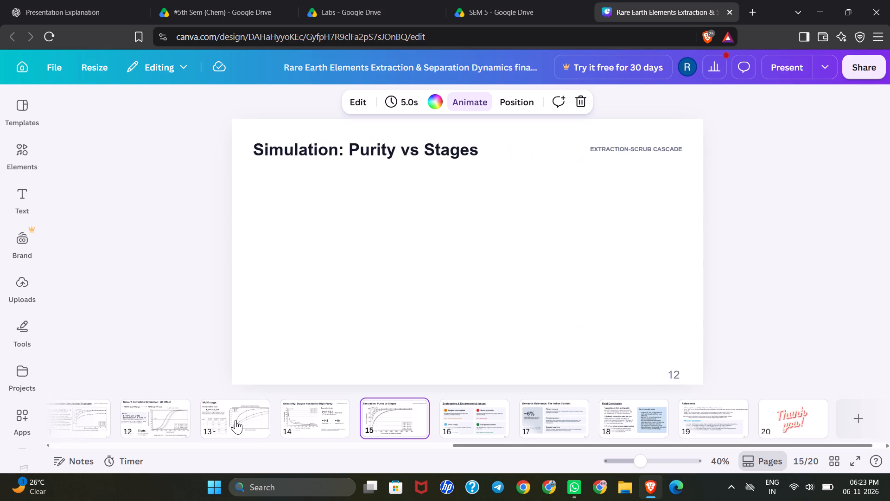
key(Left)
key(Right)
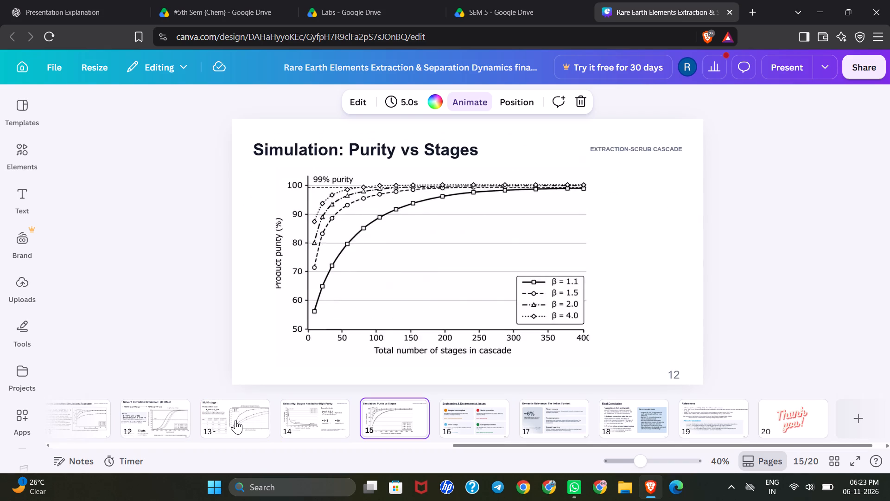
key(Right)
key(Right)
key(Right)
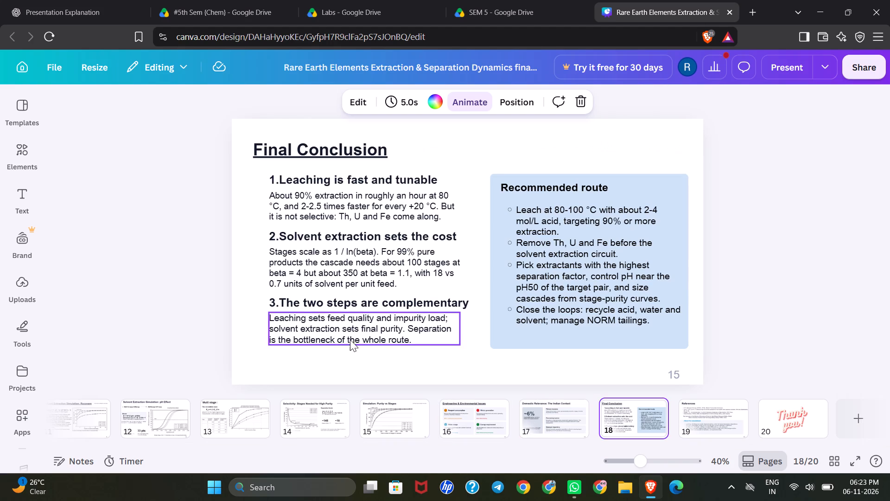
Nudge the blue background box behind Recommended route five small increments left on the Final Conclusion slide.
click(499, 333)
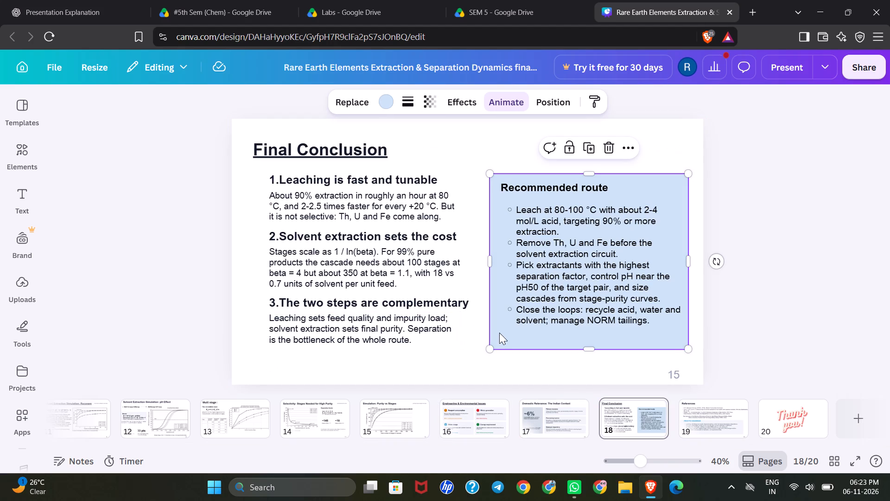
key(Left)
key(Left)
key(Left)
key(Left)
key(Left)
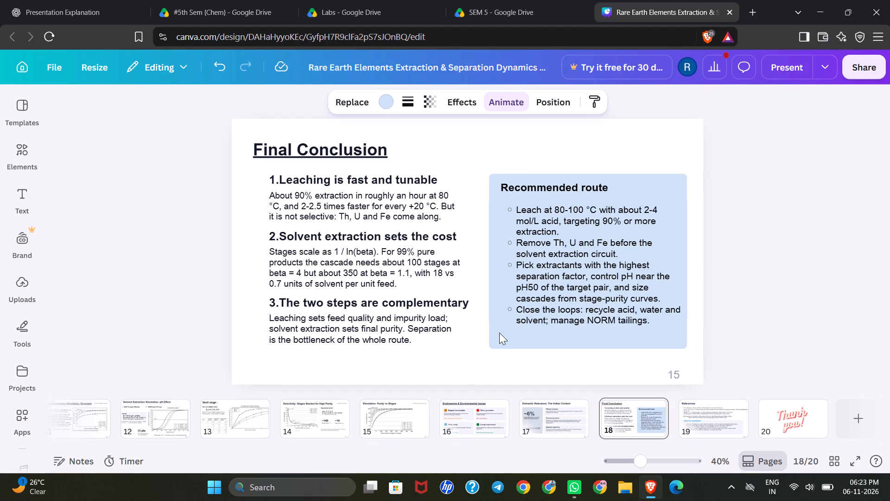
Look back through the slides from Simulation: Purity vs Stages on page 15 to the title slide on page 1.
click(400, 424)
key(Left)
key(Left)
key(Left)
key(Left)
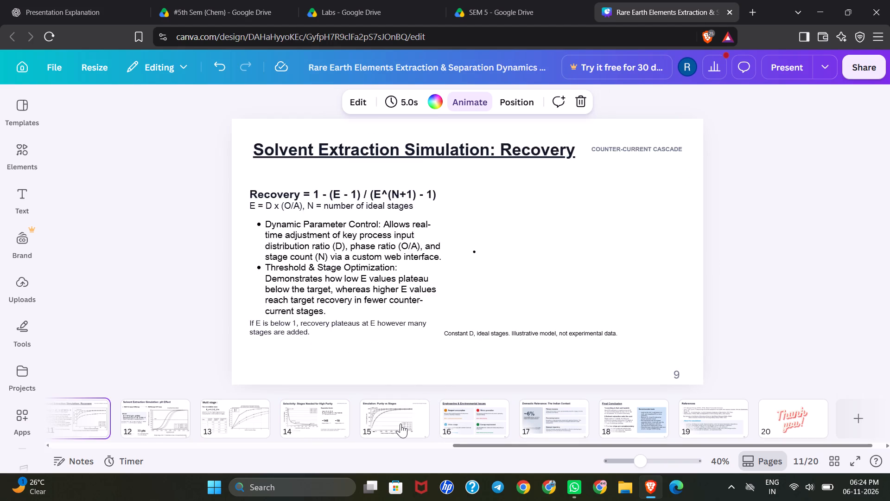
key(Left)
key(Left)
key(Left)
key(Left)
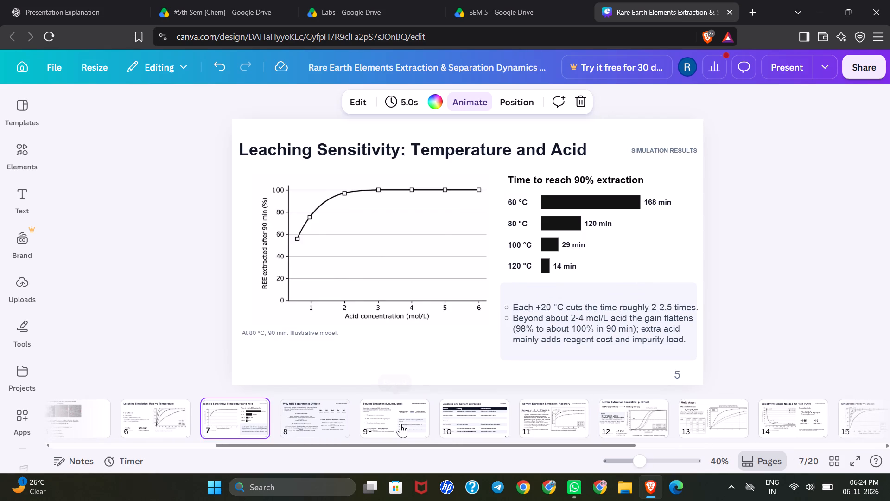
key(Left)
key(Left)
key(Left)
key(Left)
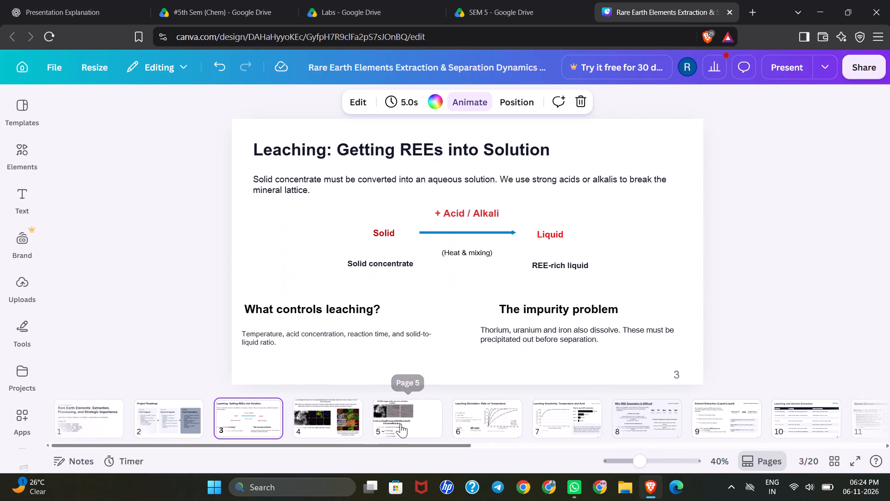
key(Left)
key(Left)
Review the presentation forward from the title slide through the leaching and solvent extraction slides to Final Conclusion.
key(Right)
key(Right)
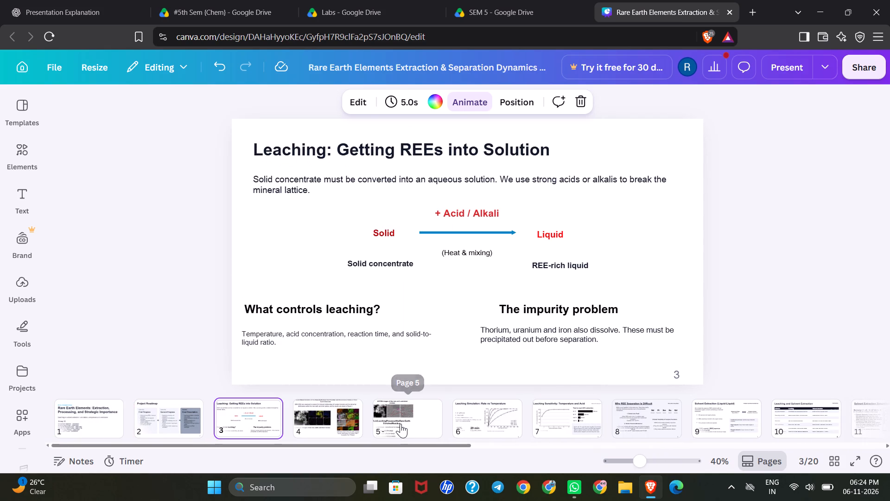
key(Right)
key(Right)
key(Right)
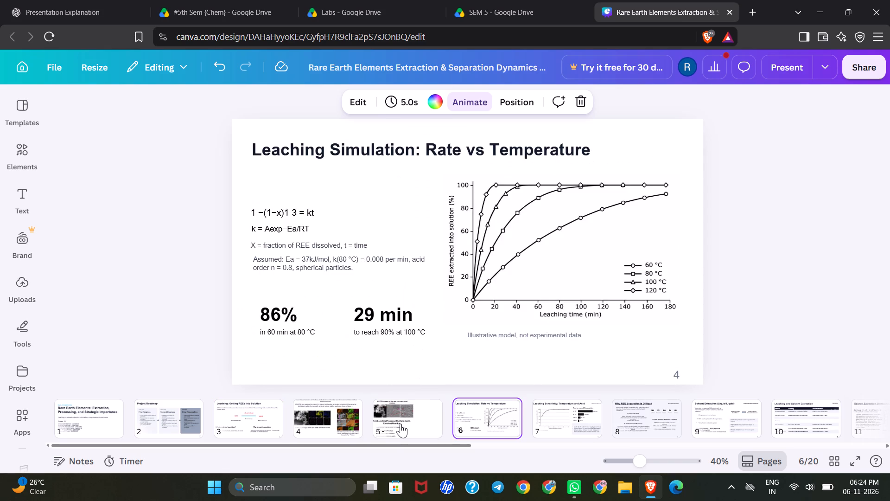
key(Right)
key(Right)
key(Right)
key(Right)
key(Right)
key(Right)
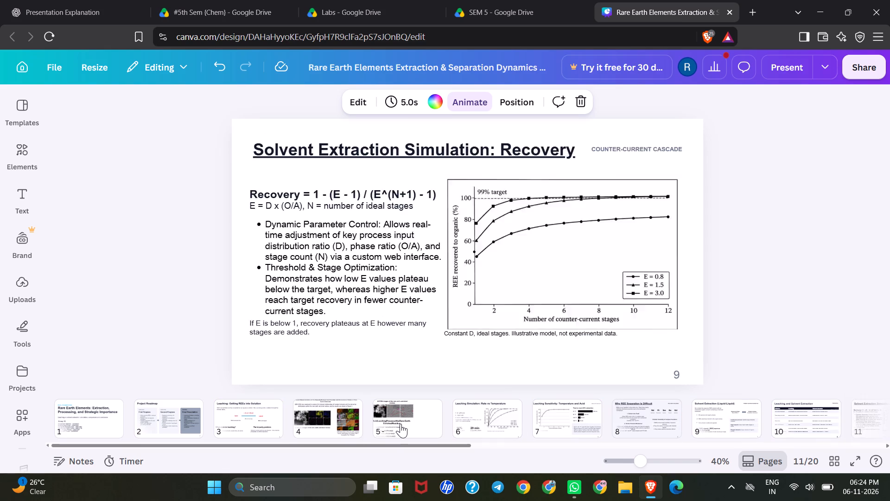
key(Right)
key(Right)
key(Right)
key(Right)
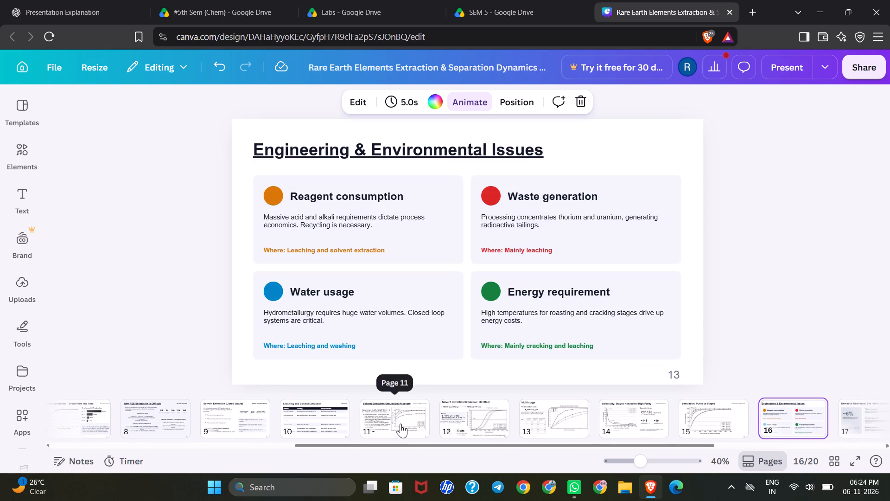
key(Right)
key(Right)
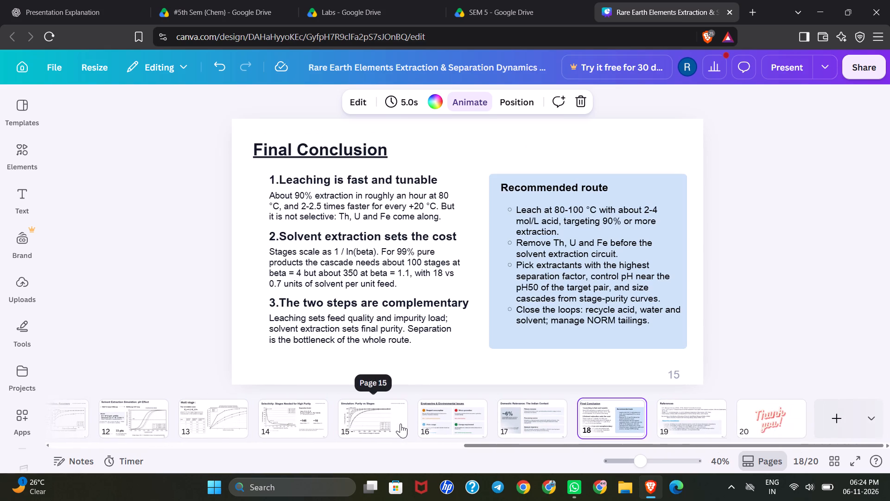
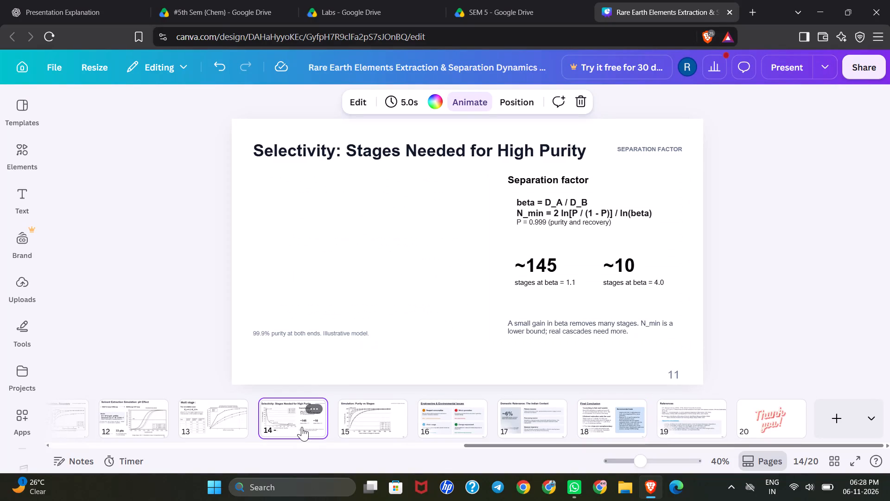
Review the Recovery, pH Effect and Multi stage slides on pages 11 to 13, going back and forth between them.
click(226, 417)
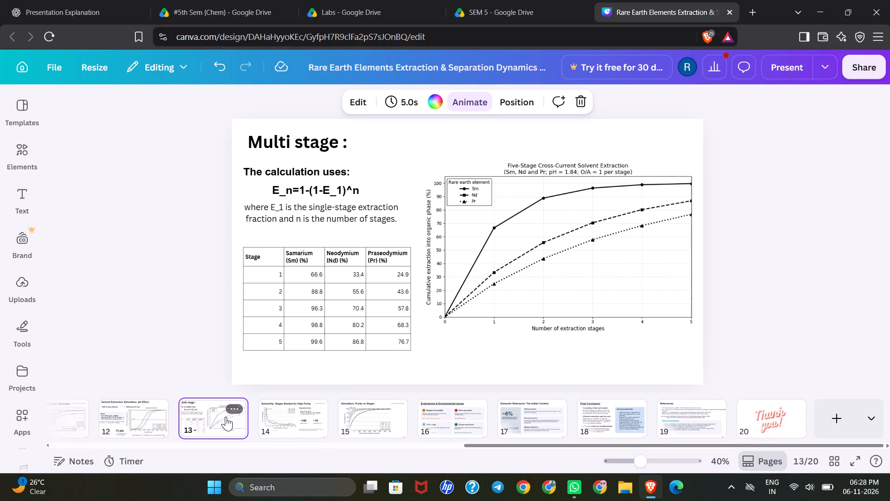
key(Left)
key(Right)
key(Left)
key(Left)
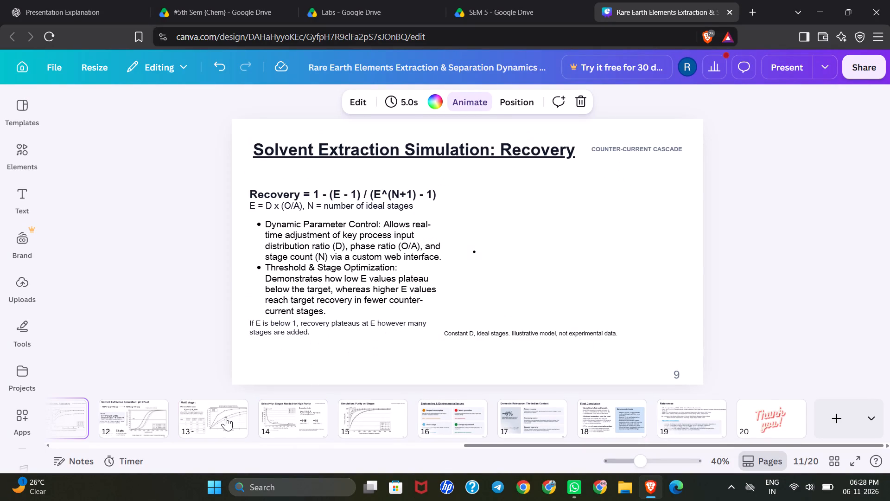
key(Right)
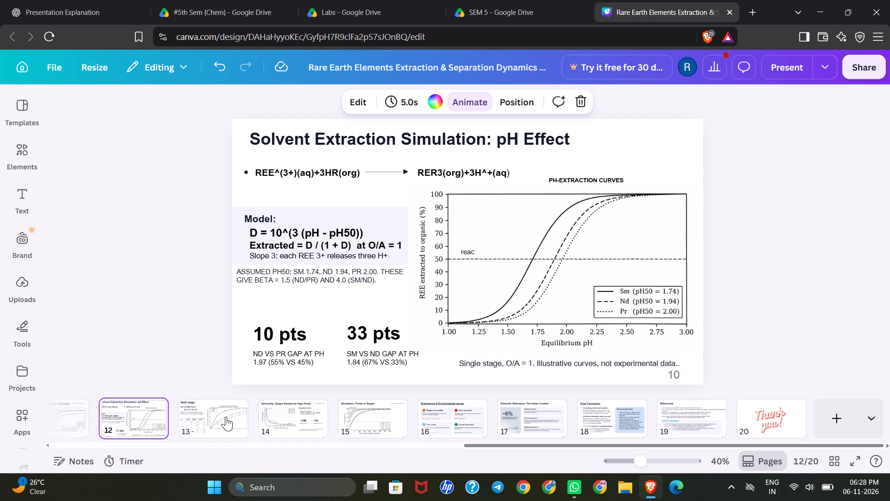
key(Right)
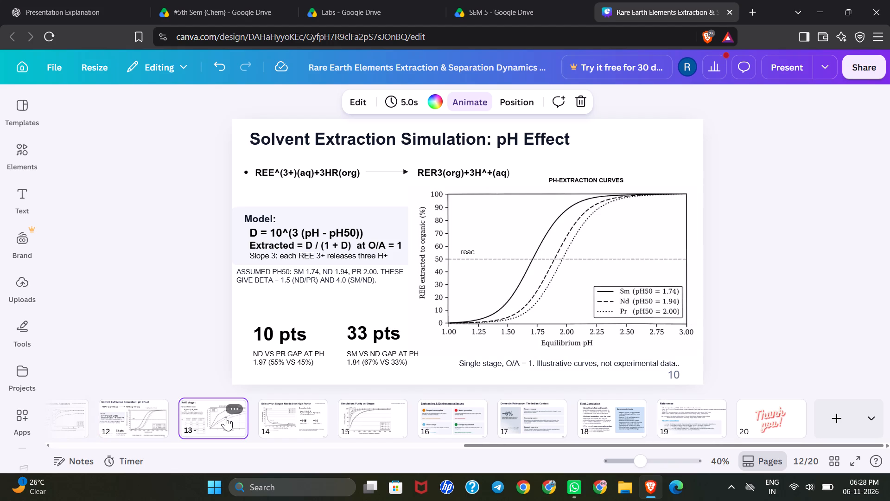
key(Left)
key(Right)
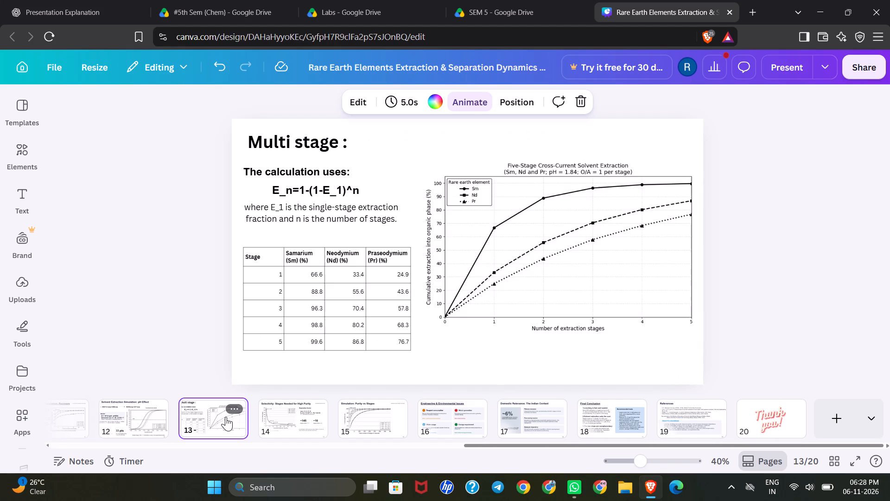
key(Up)
key(Left)
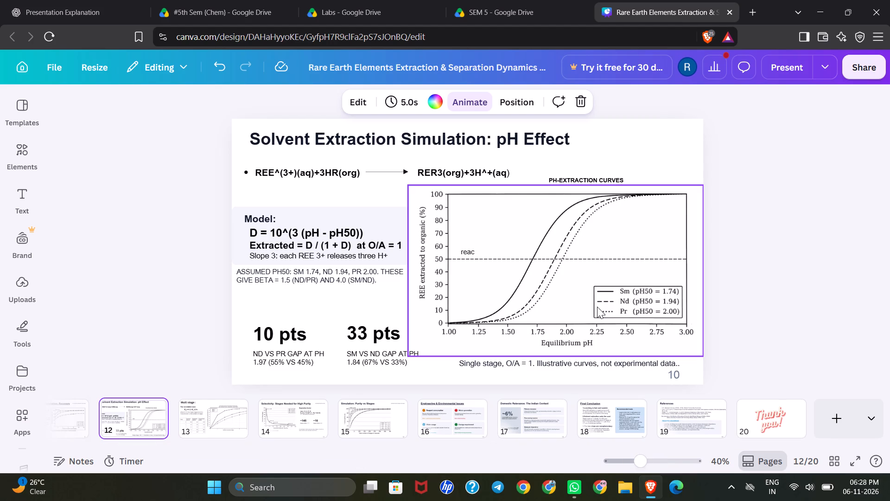
click(758, 161)
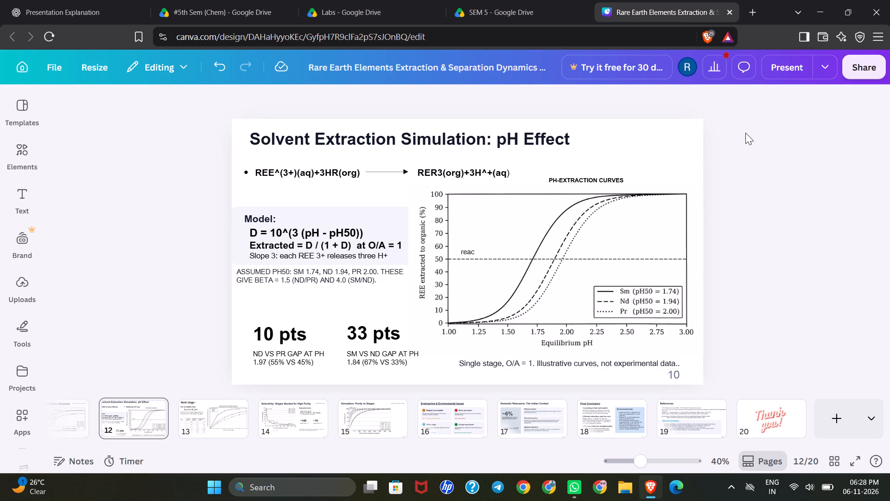
Review the slides forward from the pH Effect simulation through Engineering & Environmental Issues and Final Conclusion to References.
key(Right)
key(Right)
key(Right)
key(Right)
key(Right)
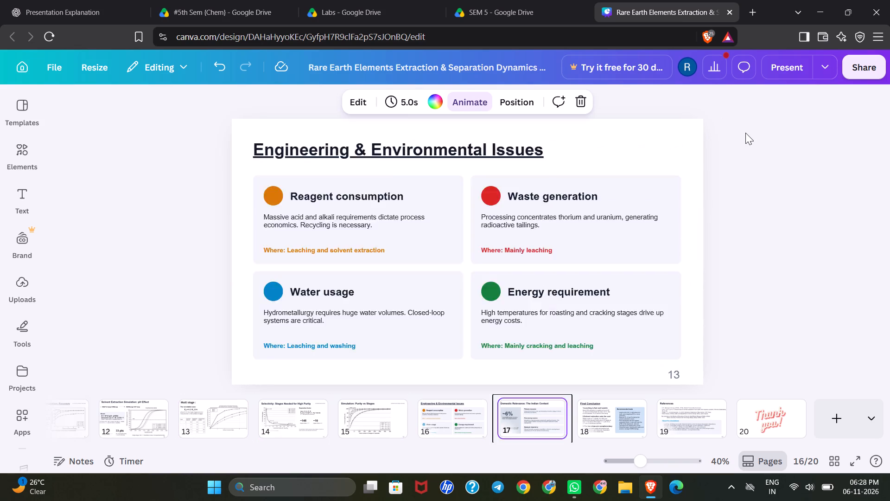
key(Right)
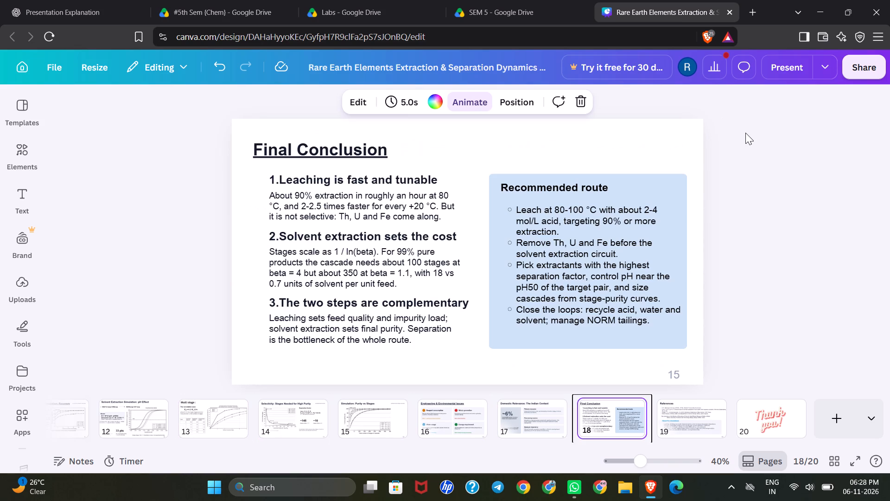
key(Right)
key(Left)
key(Left)
key(Right)
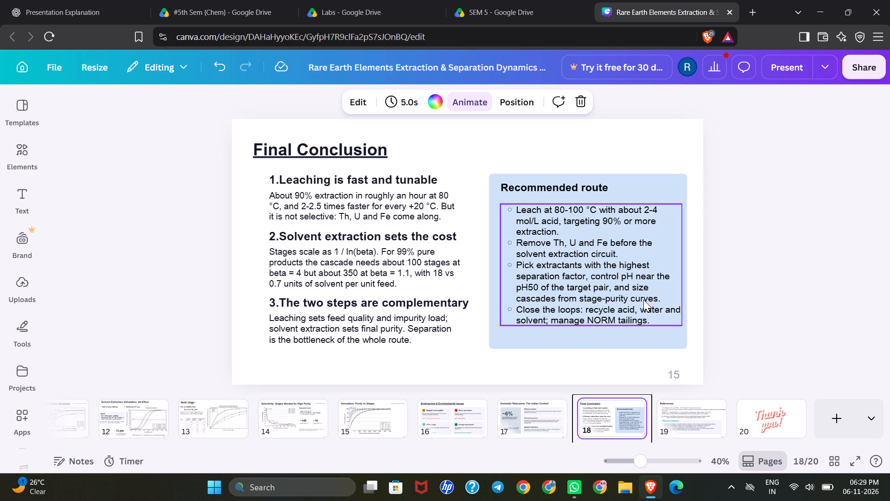
key(Right)
key(Left)
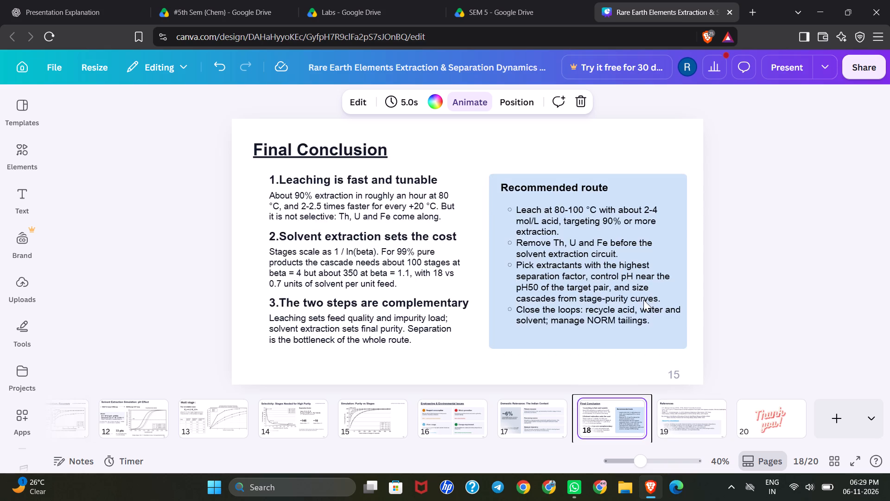
key(Right)
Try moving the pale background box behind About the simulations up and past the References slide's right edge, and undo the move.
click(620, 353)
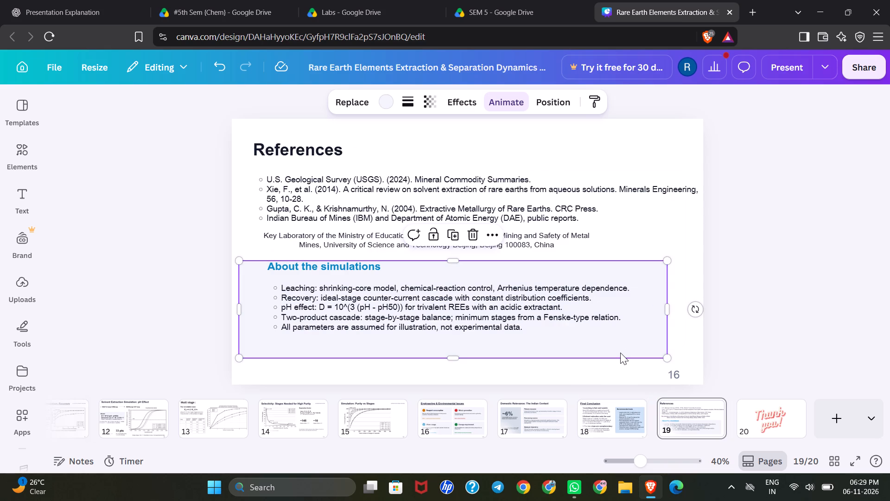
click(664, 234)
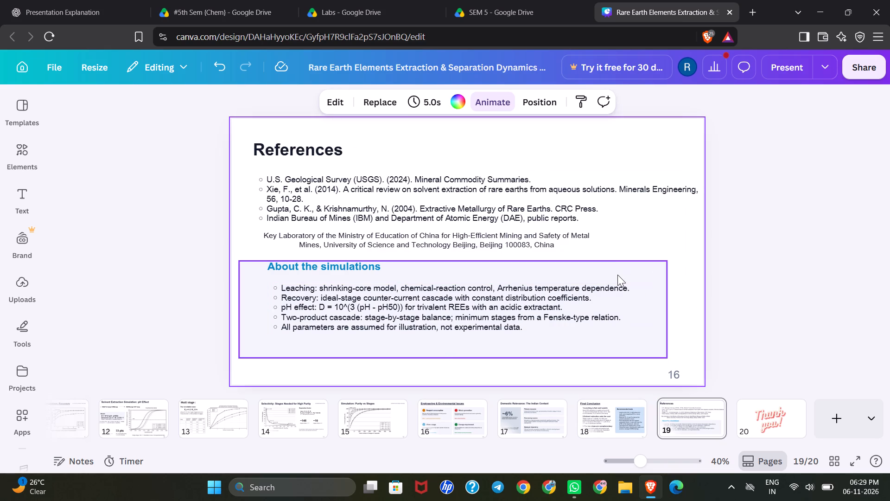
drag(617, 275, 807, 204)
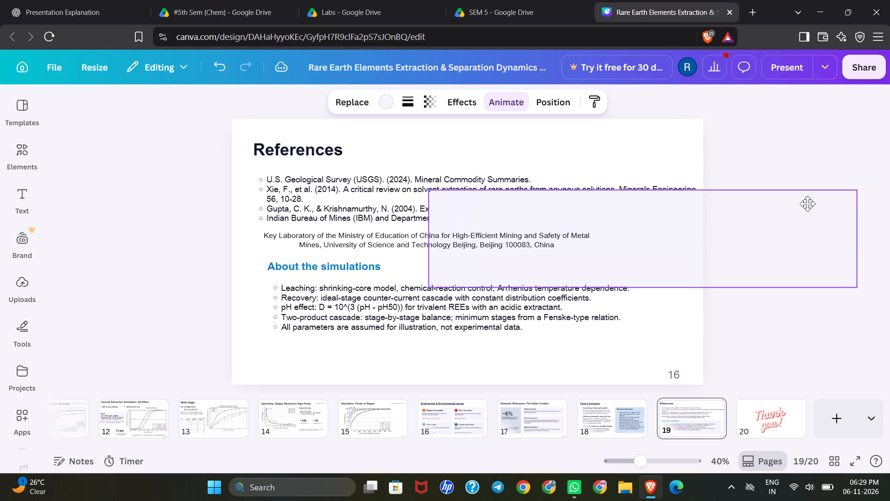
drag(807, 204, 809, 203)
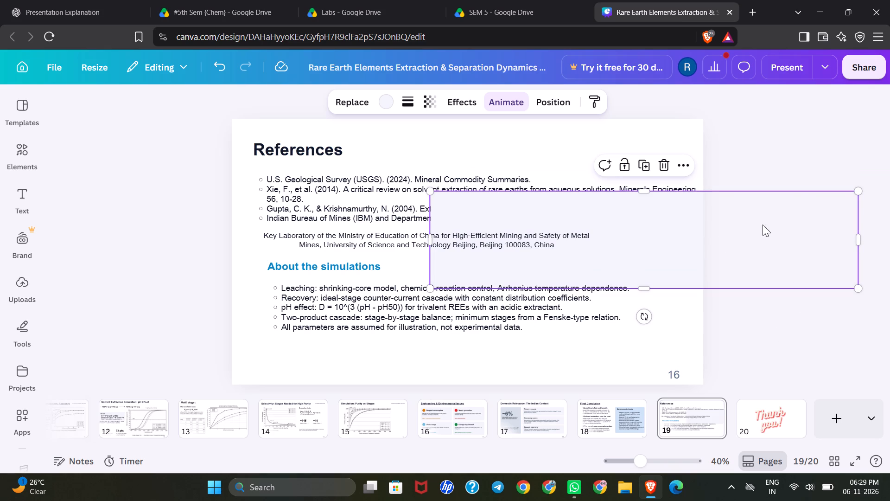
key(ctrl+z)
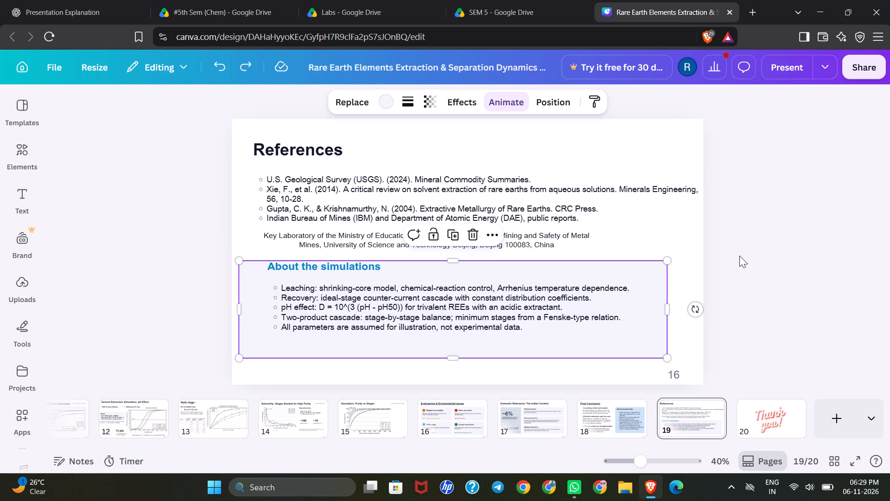
Nudge the background box behind About the simulations a net three small increments left and two down on the References slide.
key(Left)
key(Left)
key(Left)
key(Left)
key(Left)
key(Right)
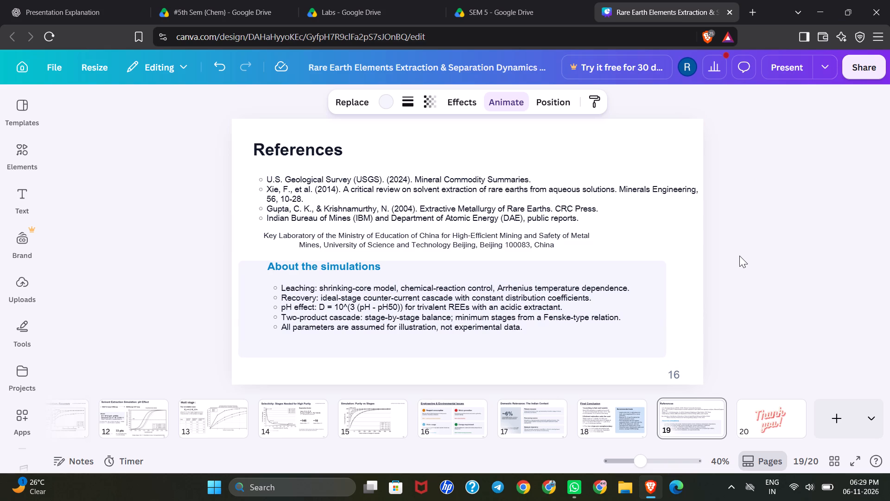
key(Right)
key(Down)
key(Down)
key(Down)
key(Up)
Look back at the Final Conclusion slide and the Domestic Relevance: The Indian Context slide on page 17.
click(638, 422)
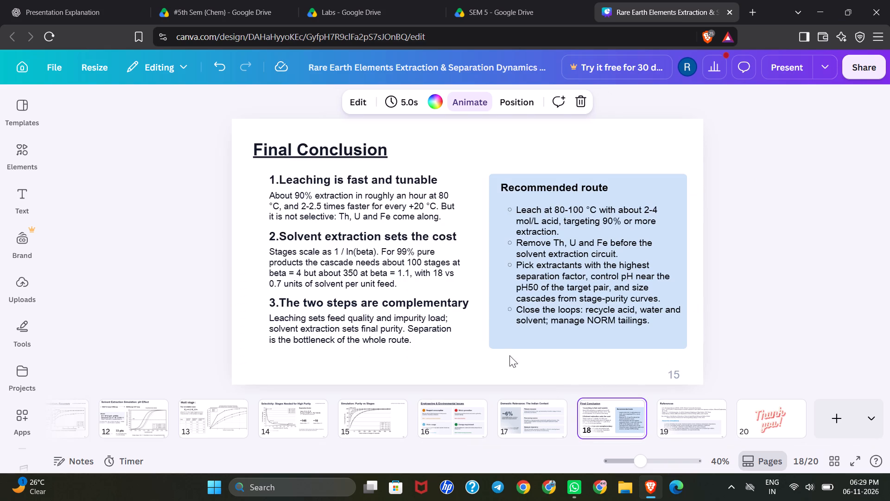
click(538, 411)
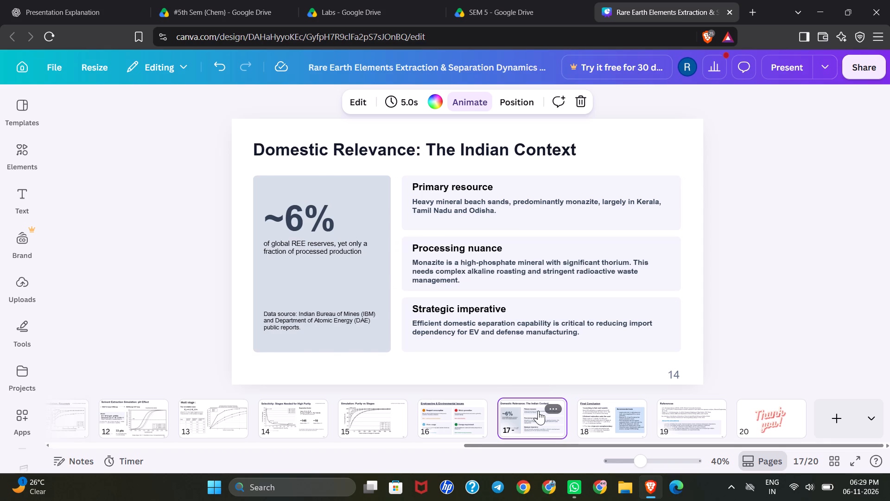
key(Right)
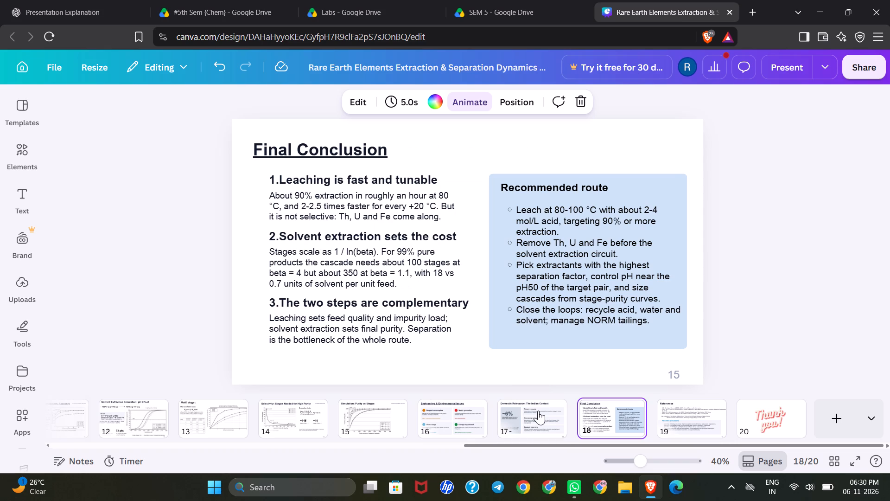
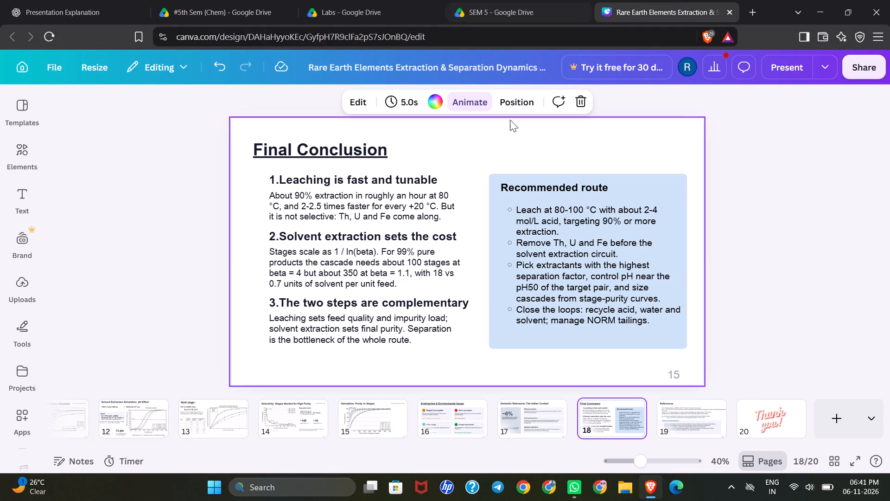
click(314, 397)
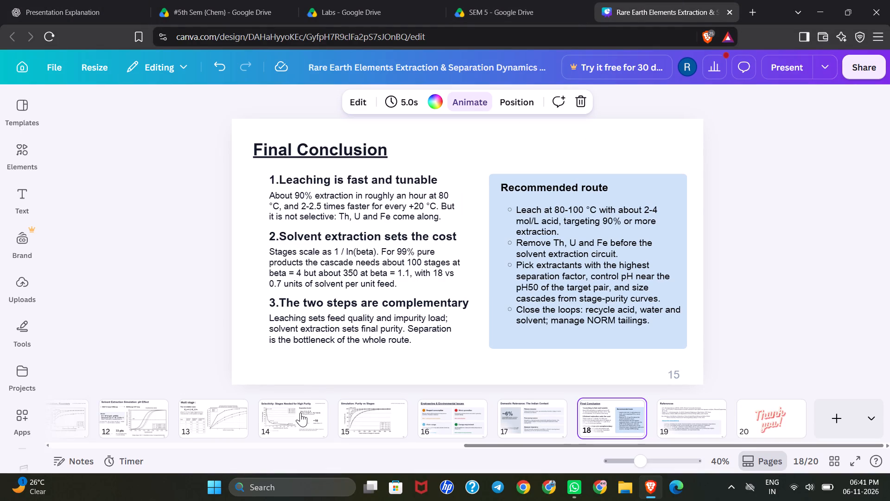
click(300, 412)
click(225, 415)
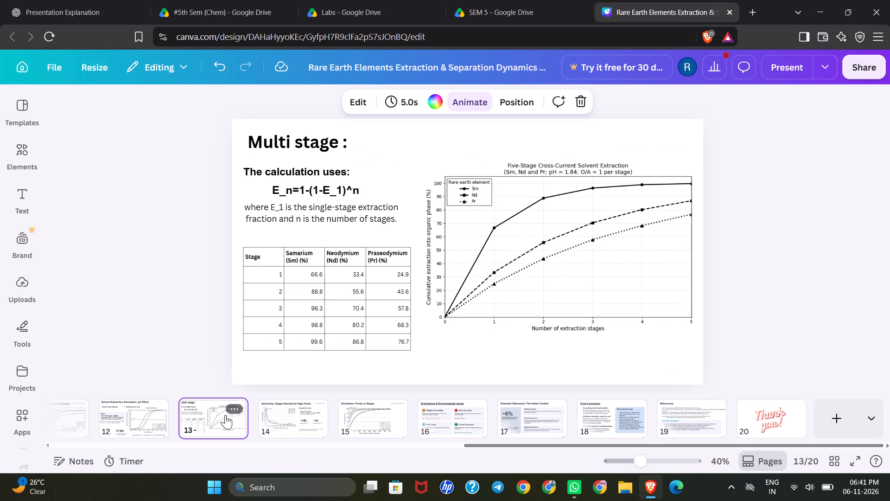
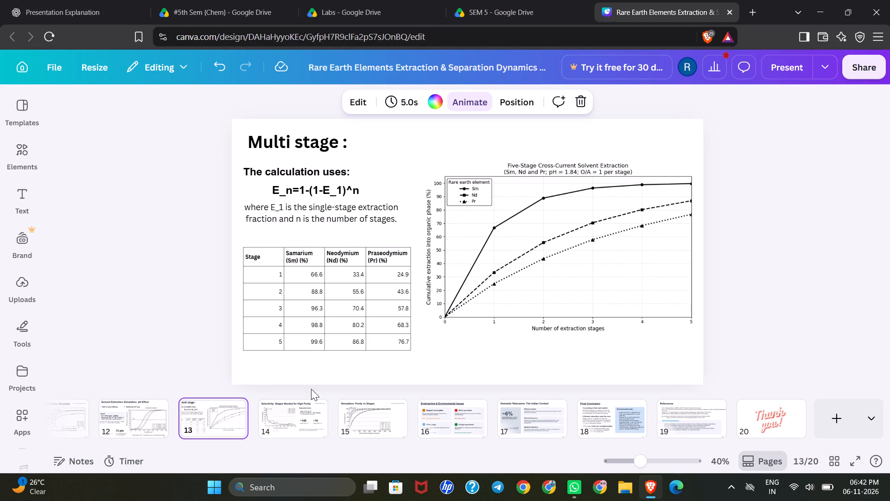
Compare the pH Effect, Multi stage and Selectivity slides on pages 12 to 14, ending on the Selectivity slide.
click(297, 401)
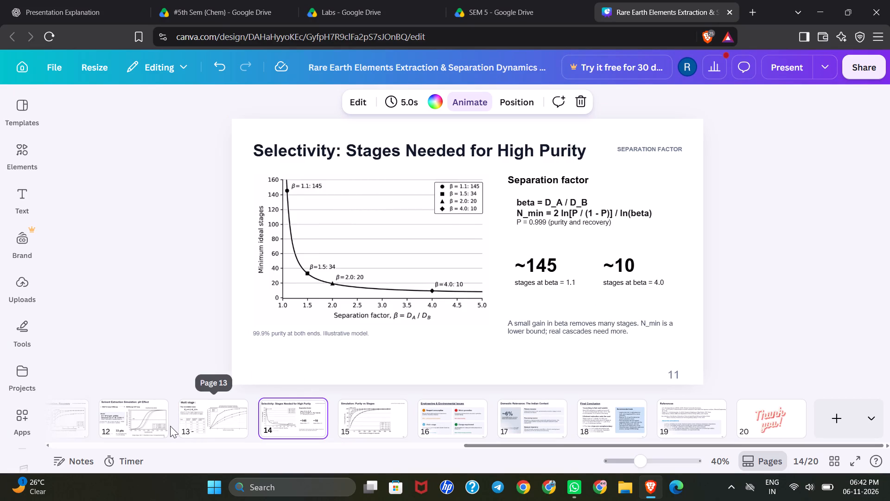
click(147, 419)
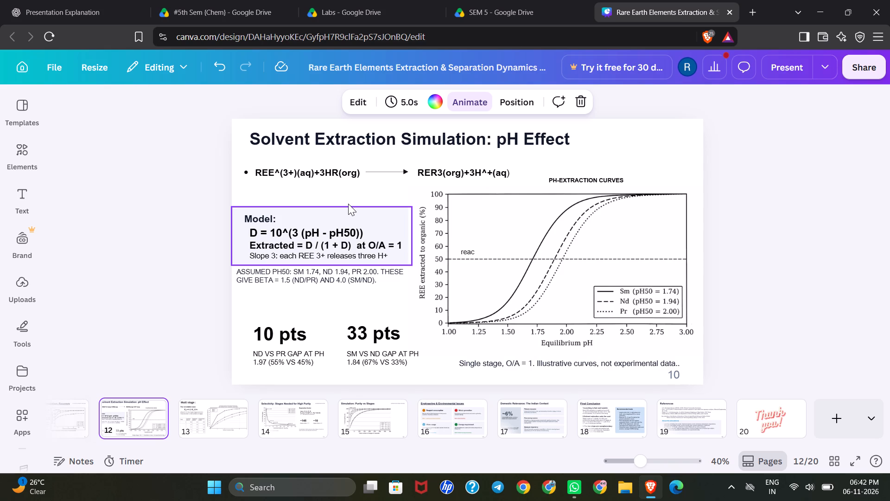
click(200, 411)
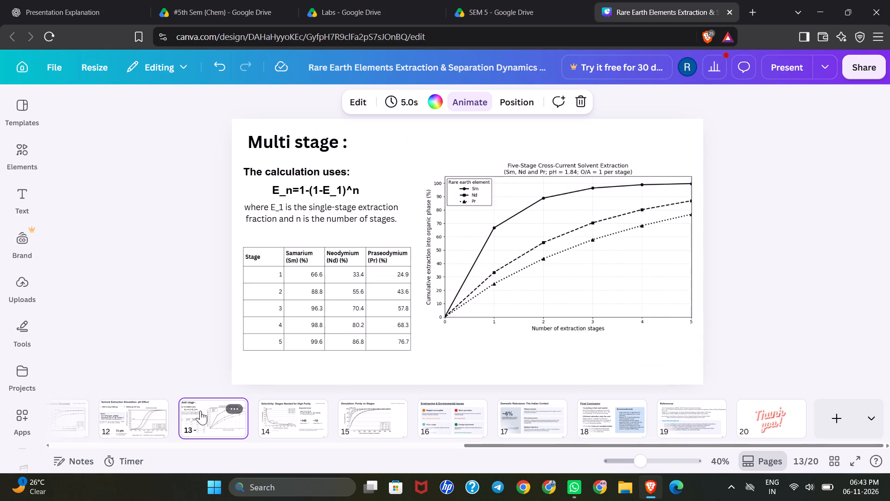
click(282, 408)
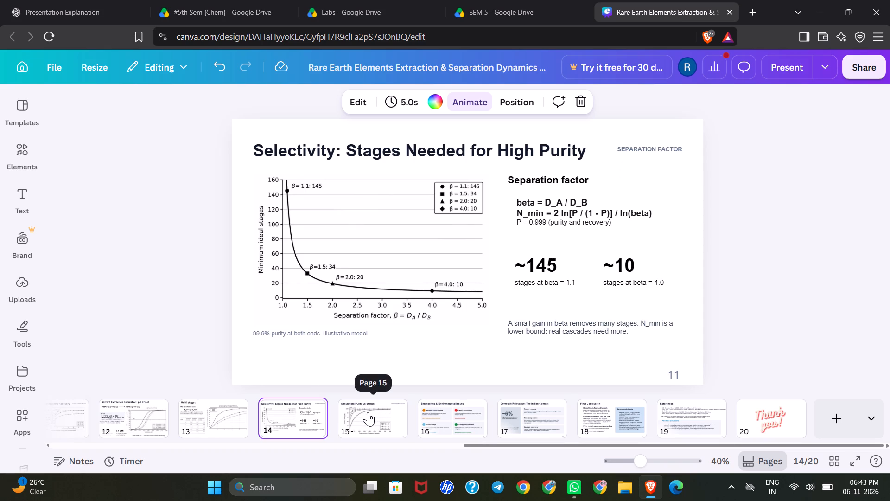
click(218, 416)
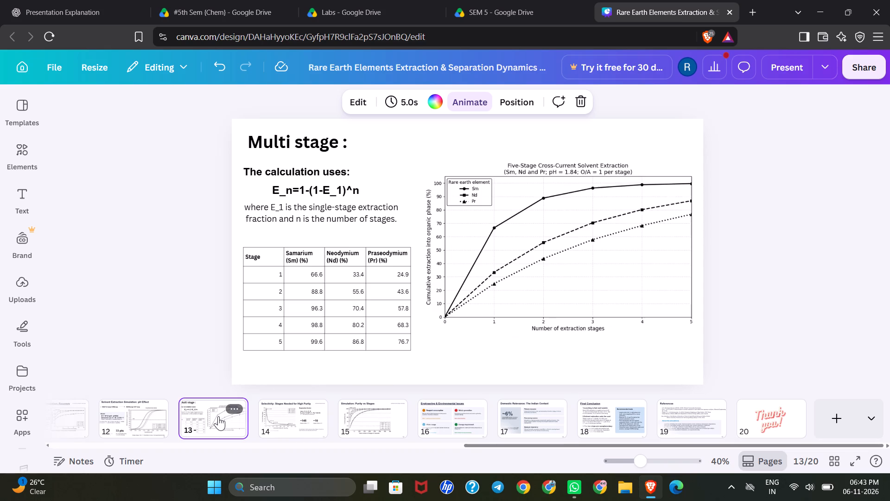
click(279, 414)
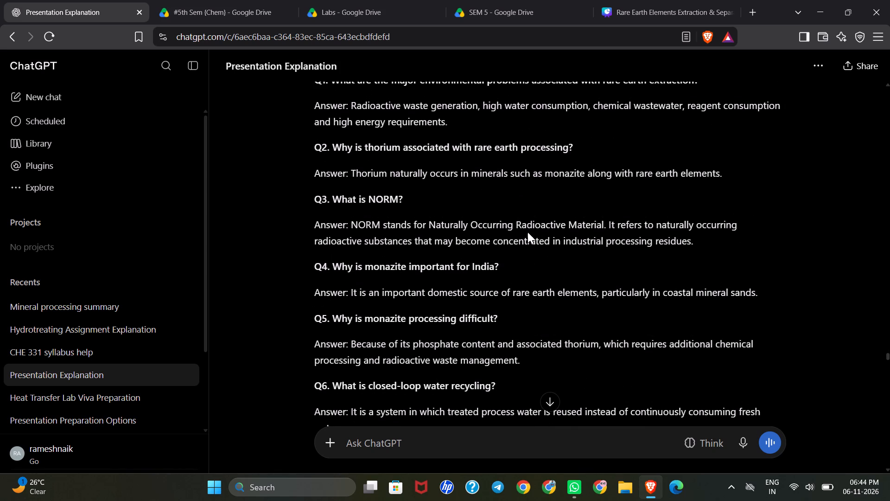
Return to the Canva presentation and review the slides from Selectivity onward, stopping on Final Conclusion, page 18.
click(669, 7)
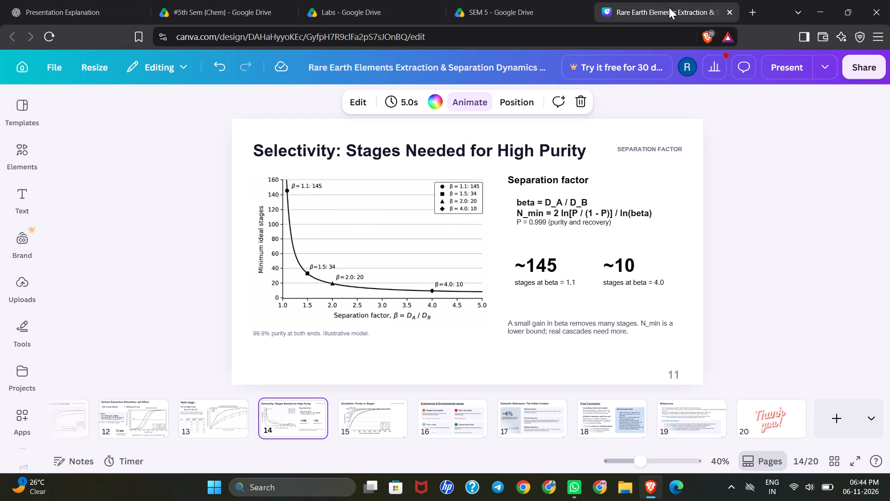
key(Right)
key(Right)
key(Right)
key(Right)
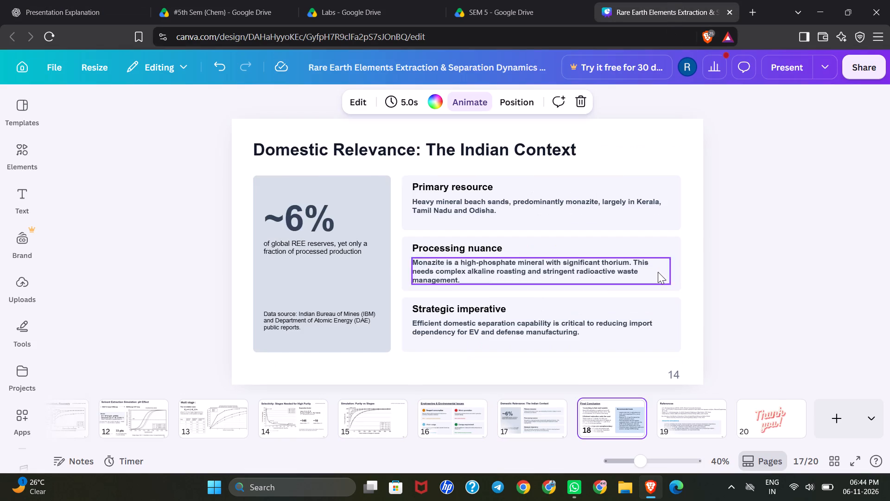
key(Right)
key(Left)
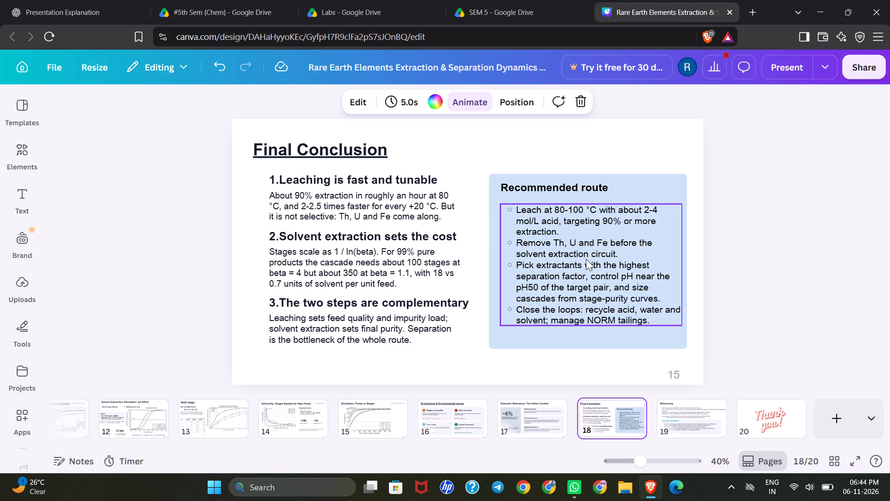
key(Right)
key(Right)
key(Left)
key(Left)
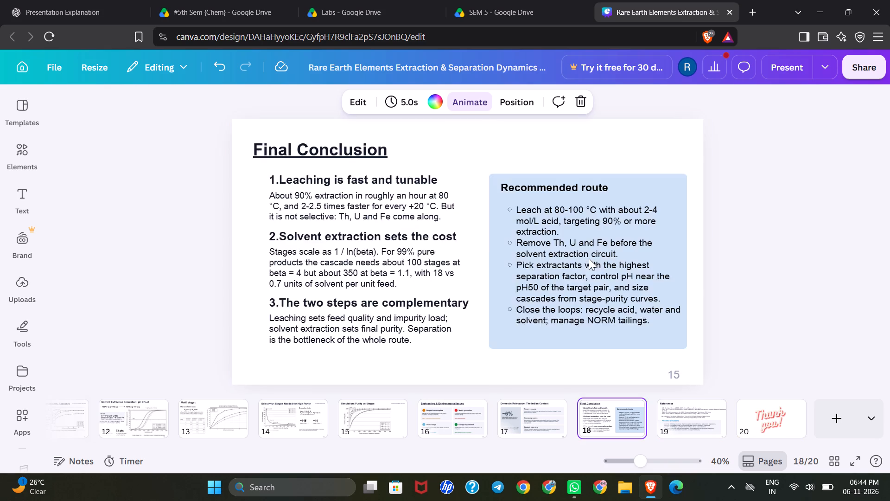
Review the slides in reverse order from Final Conclusion back to the title slide, page 1.
key(Left)
key(Left)
key(Left)
key(Left)
key(Left)
key(Left)
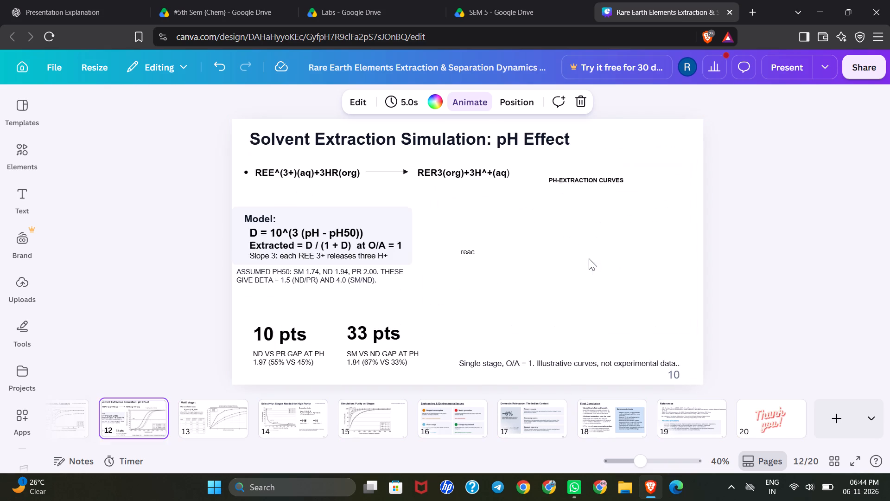
key(Left)
key(Left)
key(Left)
key(Left)
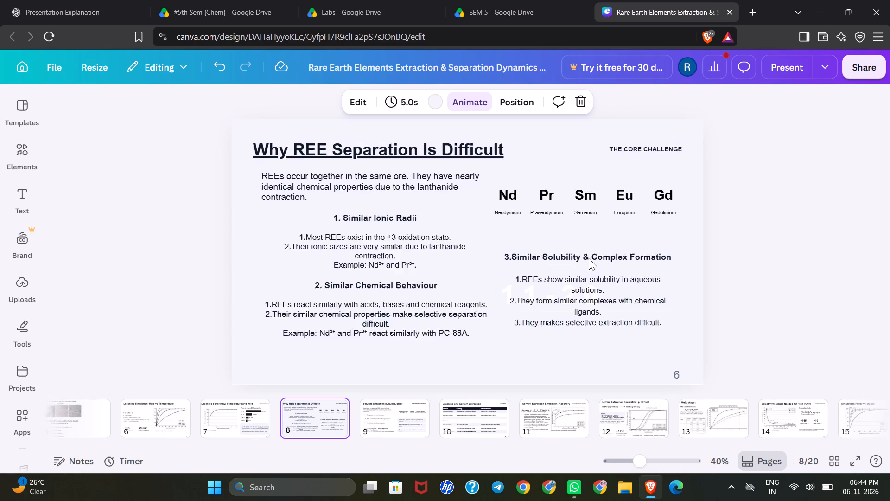
key(Left)
key(Left)
key(Left)
key(Left)
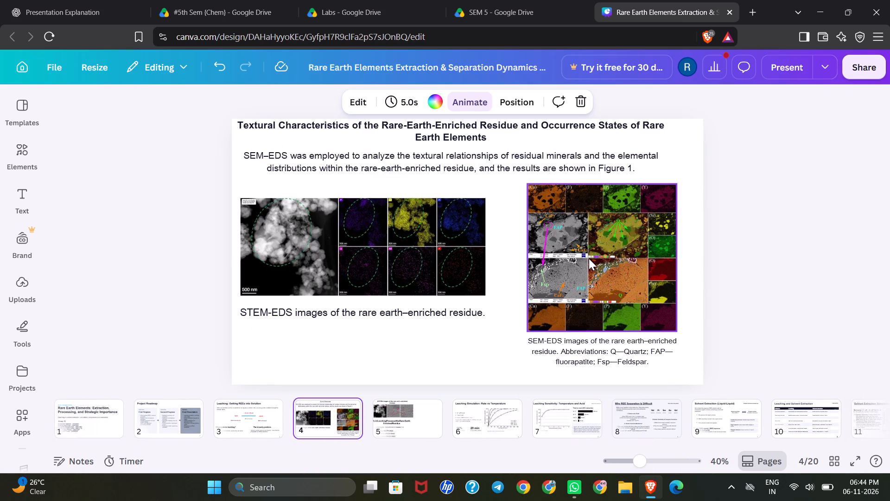
key(Left)
key(Left)
key(Left)
key(Left)
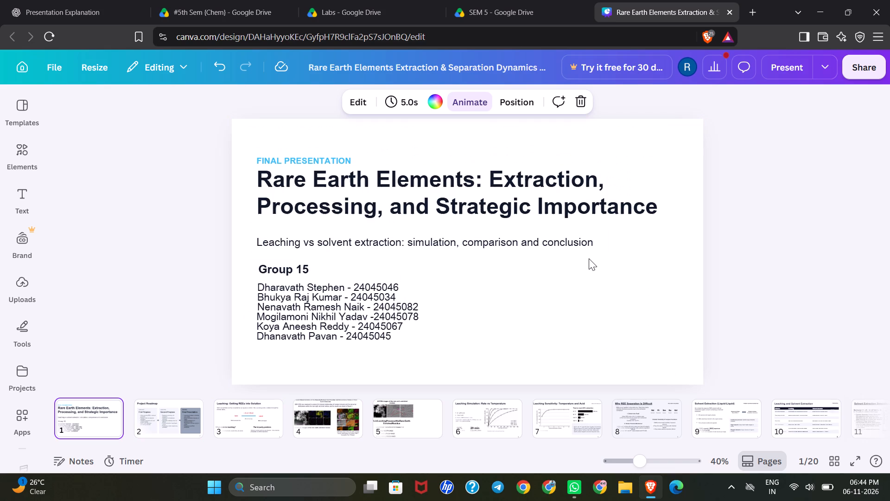
key(Left)
Set up a download of the presentation with PPTX as the file type.
click(858, 71)
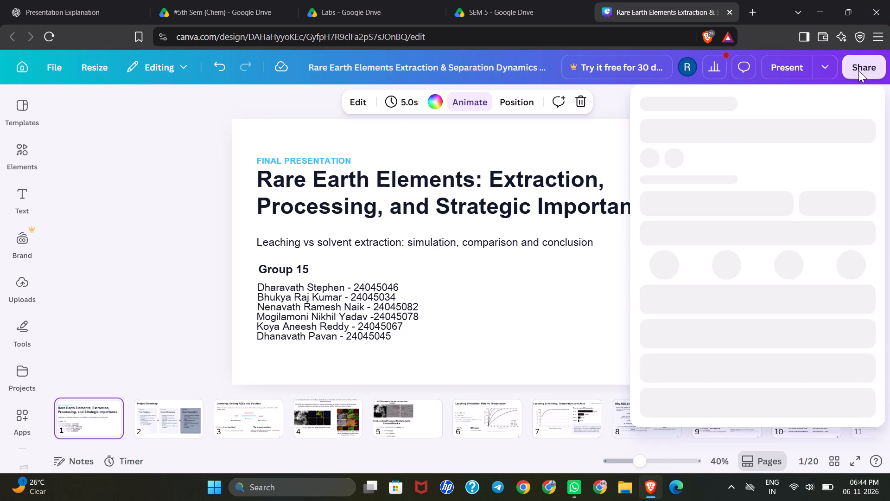
click(666, 362)
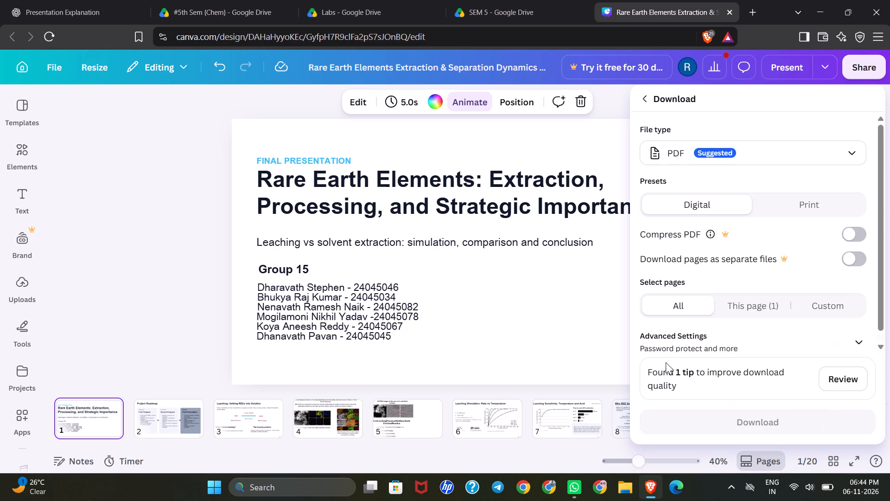
click(744, 158)
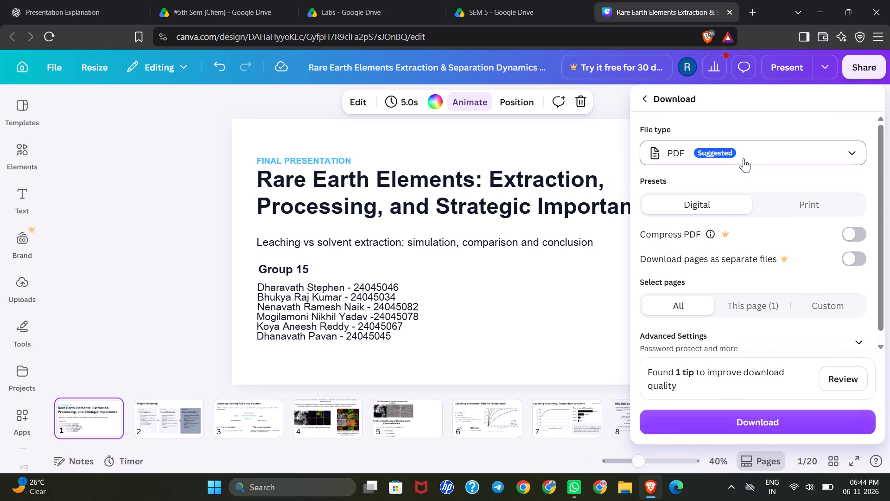
click(705, 217)
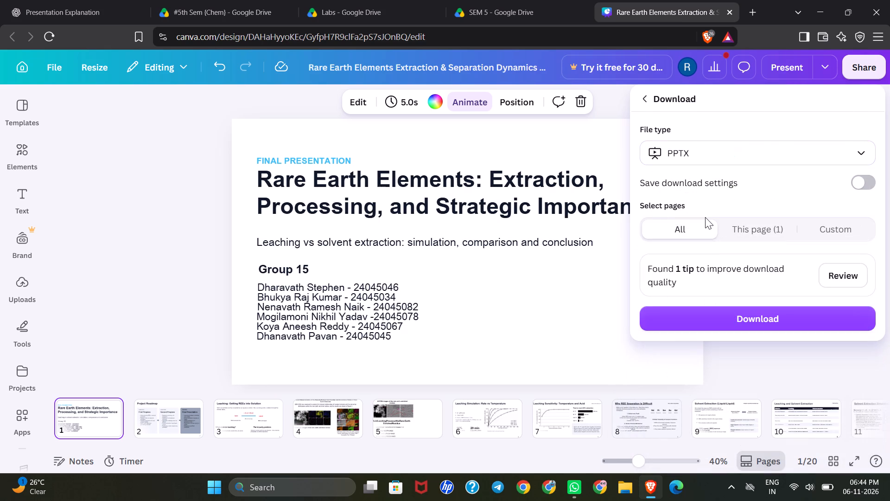
Download all pages of the presentation and save the PowerPoint file in Downloads as "Rare Earth Elements Extraction & Separation Dynamics final.pptx".
click(683, 321)
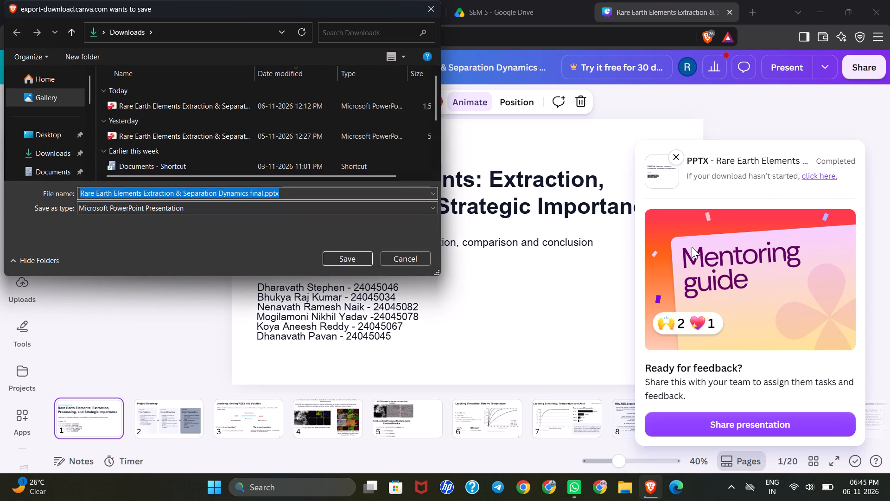
click(349, 257)
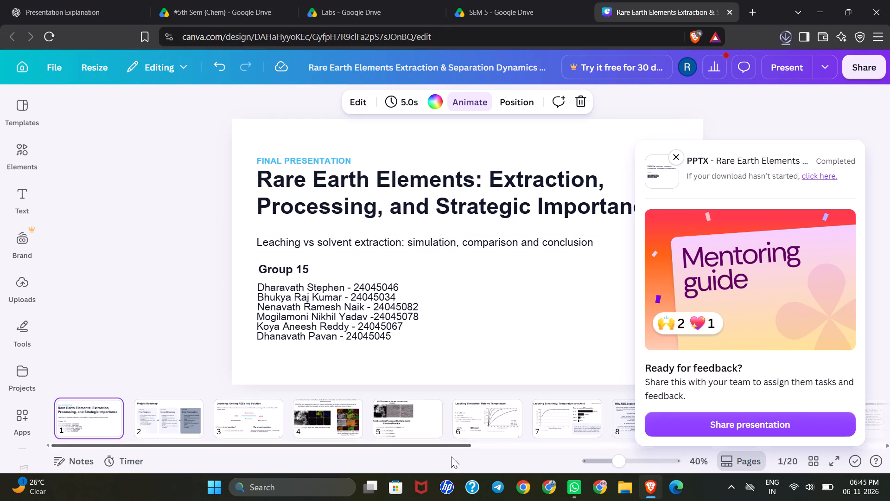
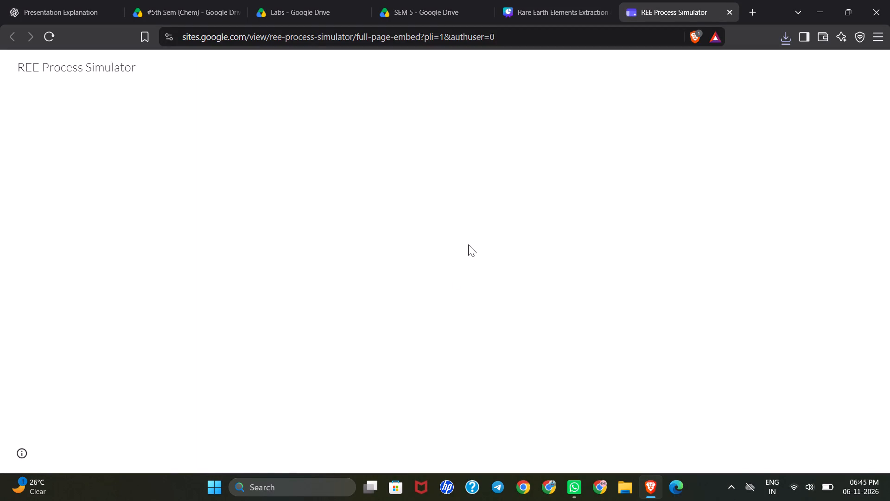
Examine the REE Process Simulator's process route overview and Module 1 leaching kinetics section, including its operating controls and Graph 1A.
scroll(306, 333, down, 3)
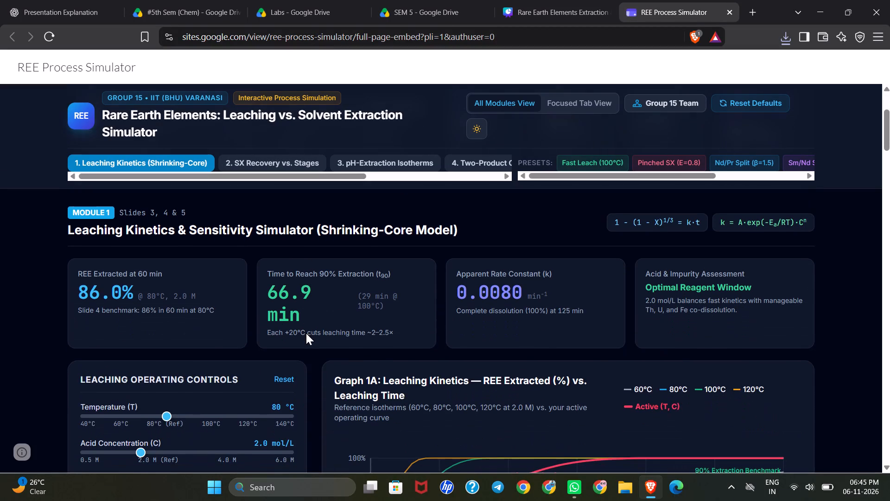
scroll(266, 322, up, 2)
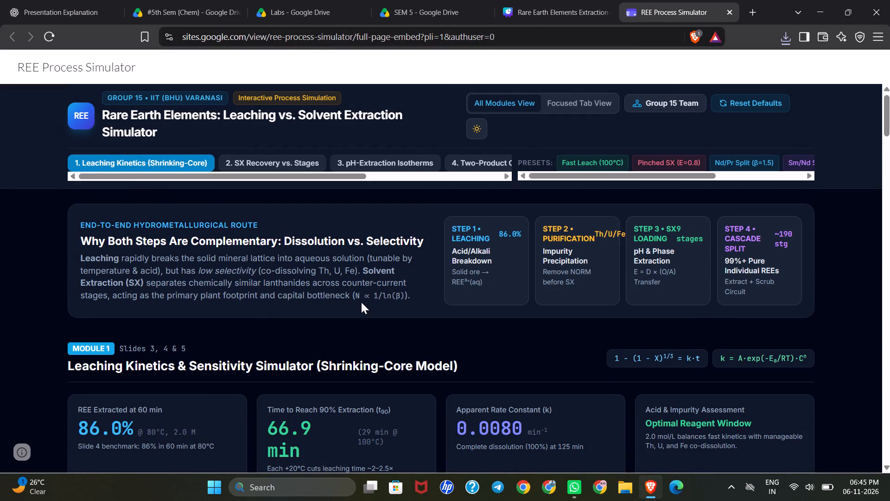
scroll(439, 361, down, 1)
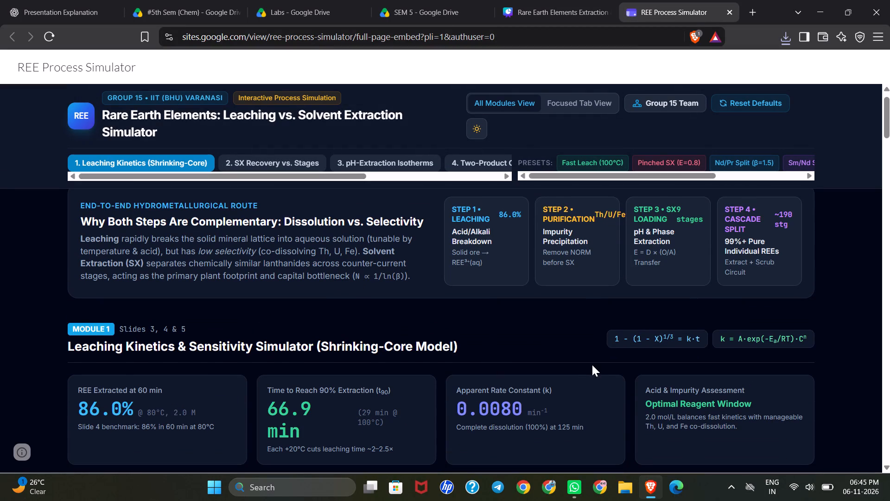
scroll(438, 329, down, 1)
scroll(278, 306, down, 1)
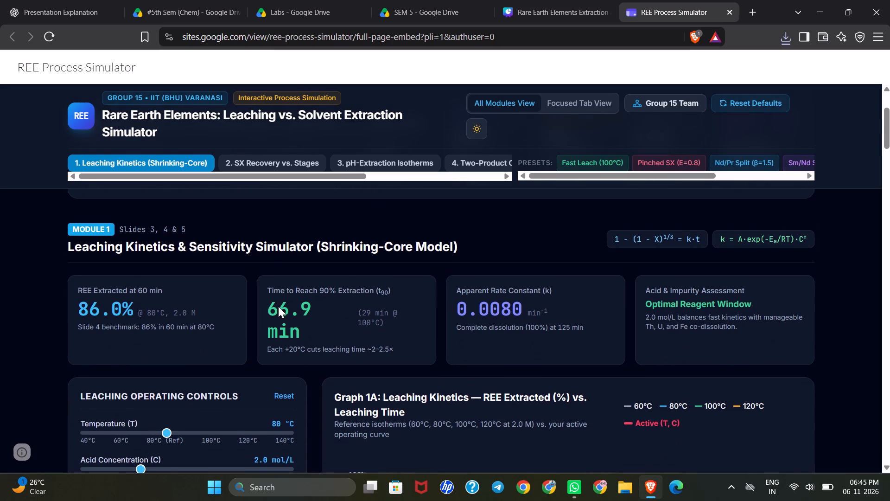
scroll(397, 333, down, 1)
scroll(302, 308, up, 1)
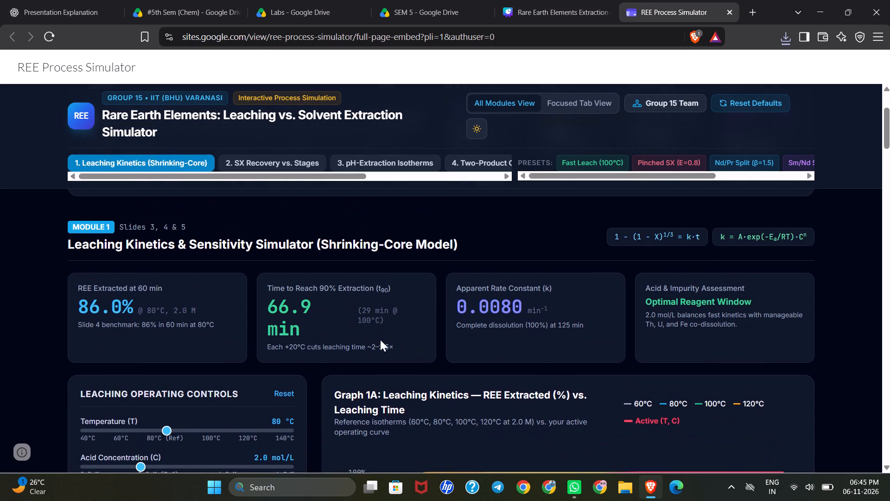
scroll(380, 340, down, 2)
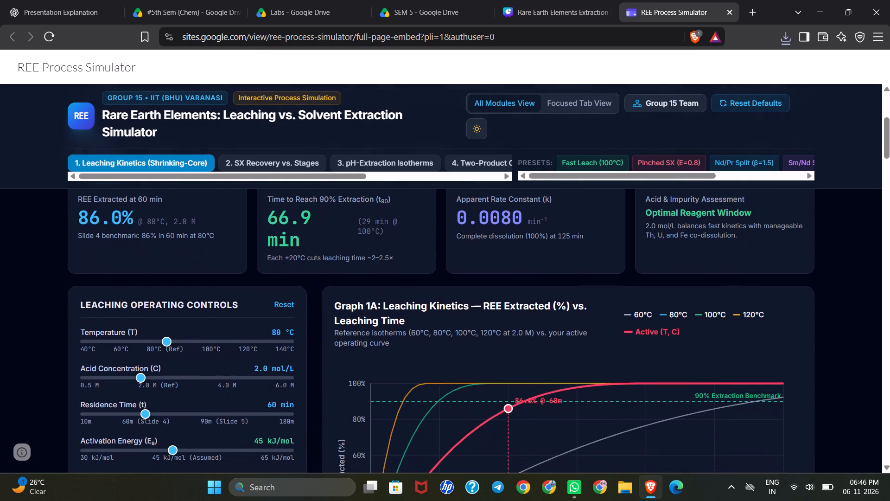
scroll(399, 369, down, 3)
scroll(399, 369, up, 3)
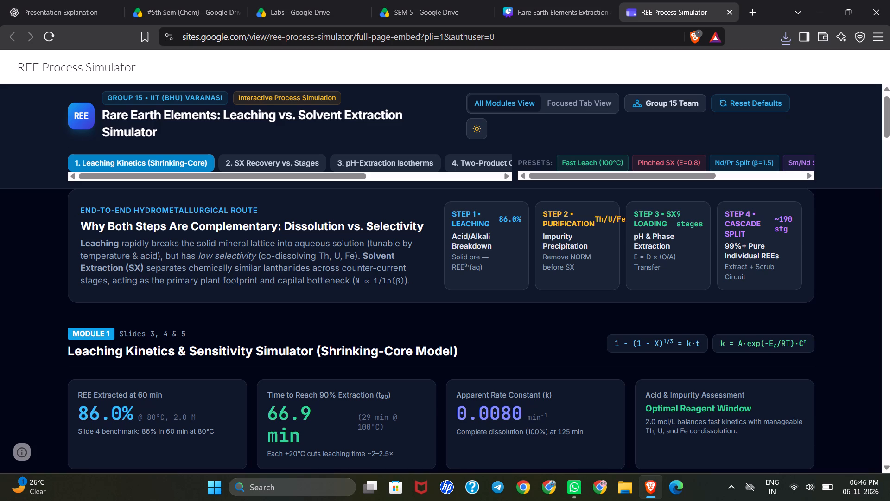
Set the temperature in the Module 1 leaching operating controls to 66 °C.
scroll(218, 289, down, 2)
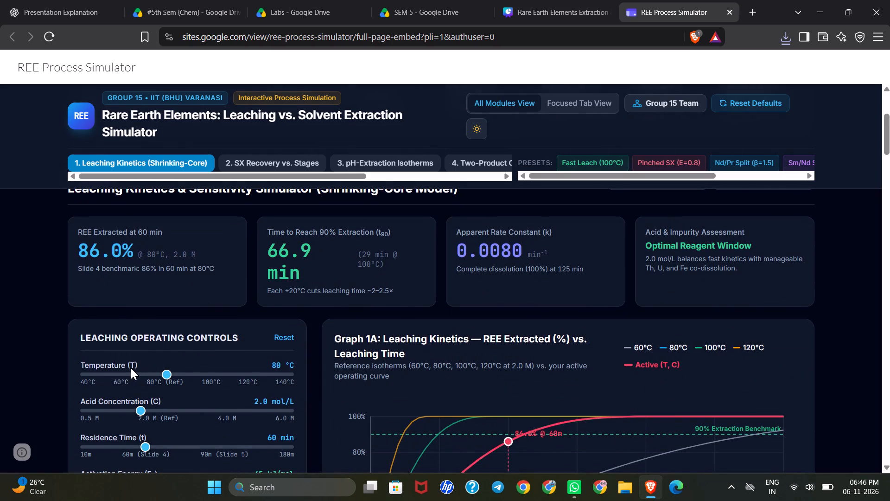
scroll(131, 368, down, 2)
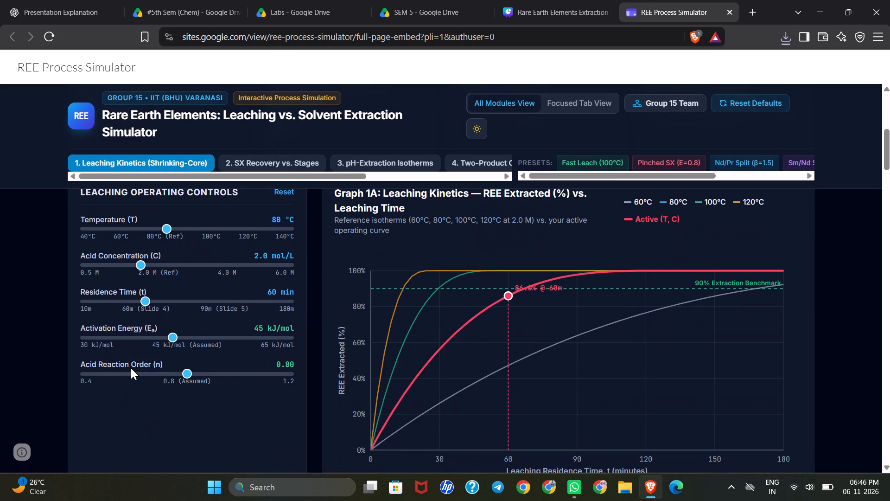
scroll(131, 368, up, 1)
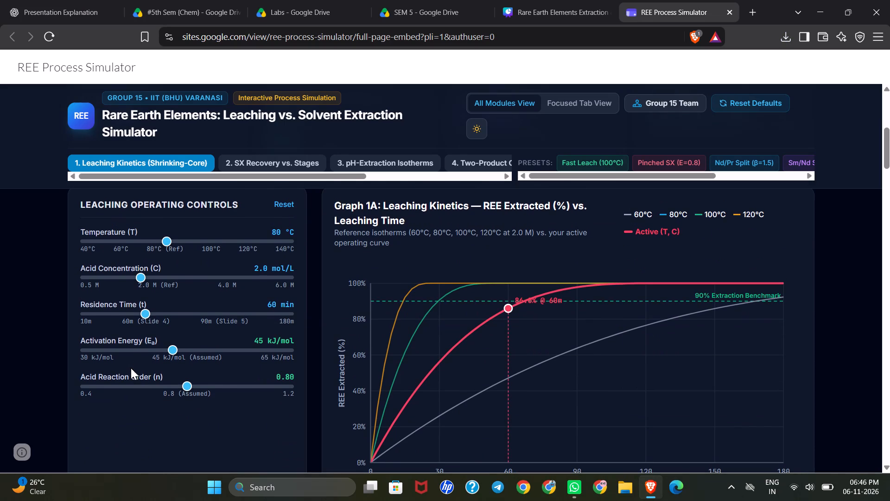
click(122, 239)
click(138, 238)
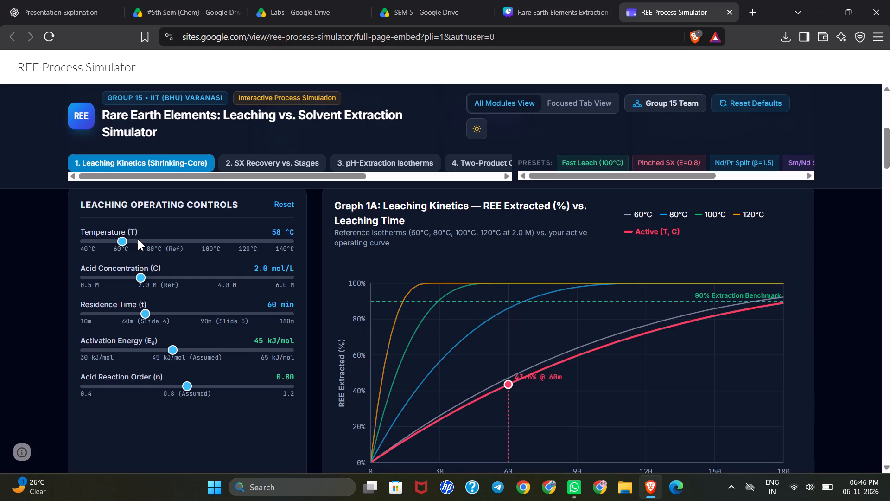
click(138, 240)
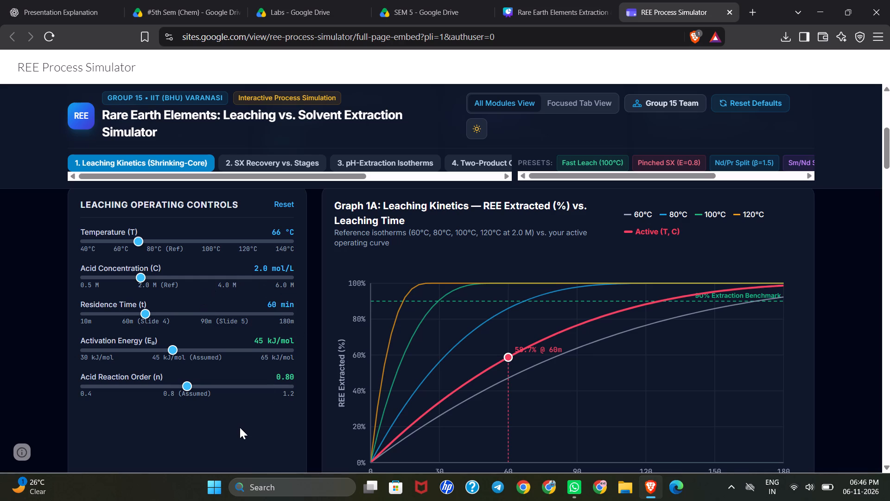
Look through the simulator modules down to the Two-Product Cascade controls, then return to the Module 1 leaching results.
scroll(240, 427, down, 6)
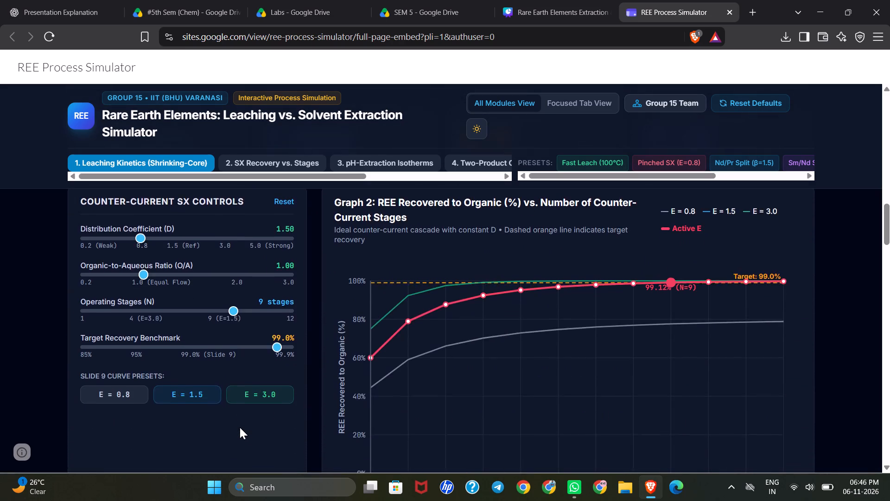
scroll(240, 427, down, 10)
scroll(240, 427, up, 6)
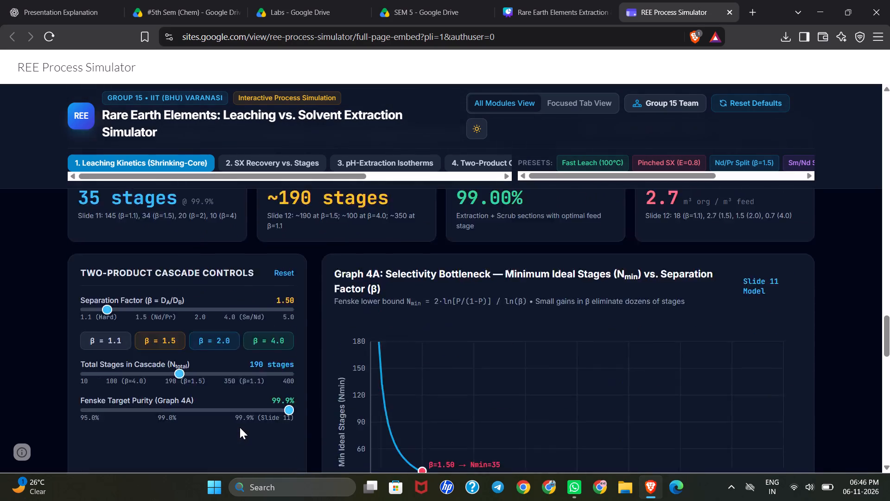
scroll(240, 427, up, 9)
scroll(240, 427, down, 3)
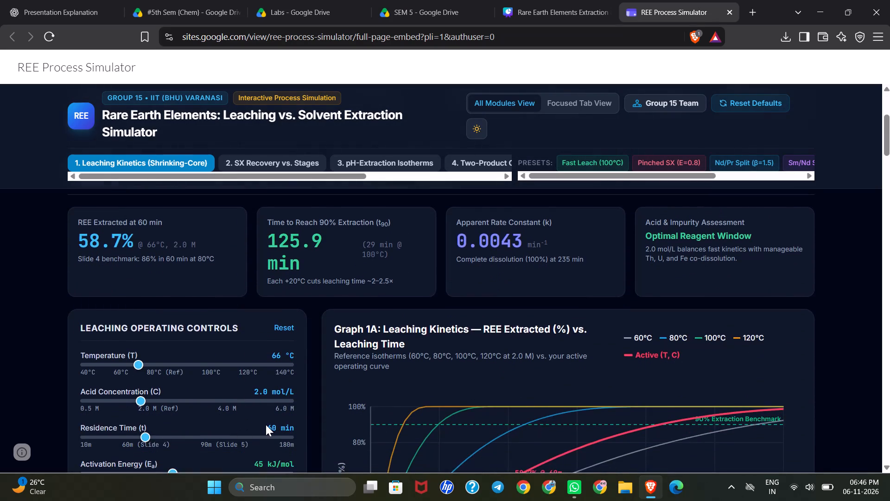
Review the simulator again from Module 2 through Graph 4B of the extraction-scrub cascade, then return to the process route overview.
scroll(266, 424, down, 6)
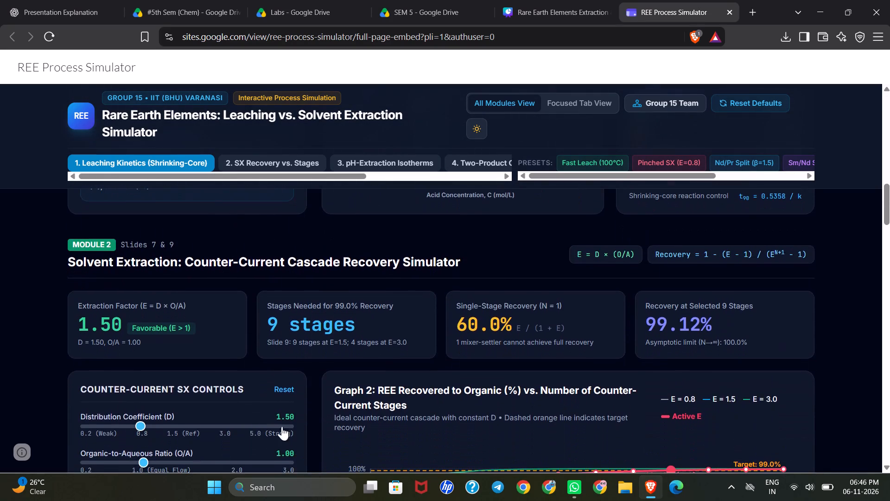
scroll(288, 428, down, 5)
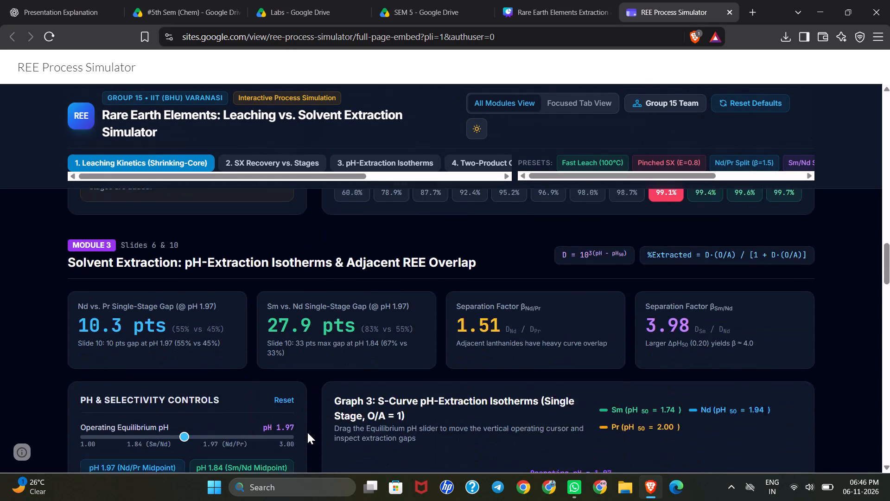
scroll(307, 432, down, 4)
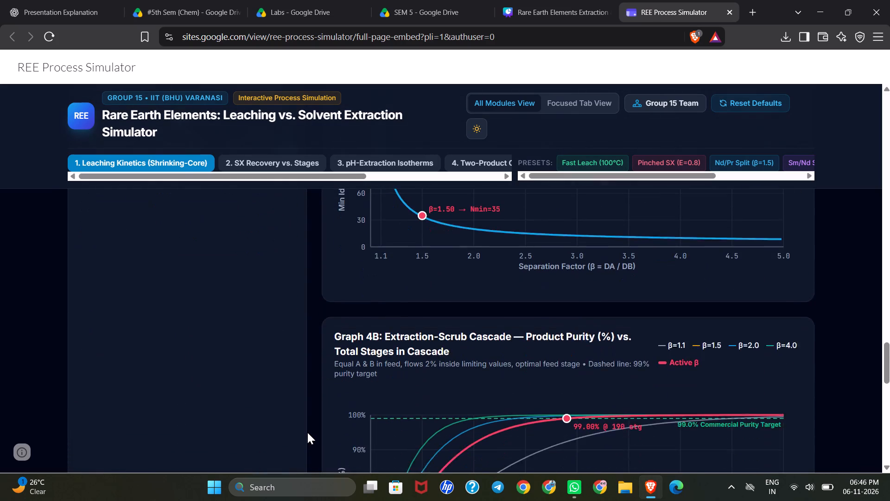
scroll(307, 432, up, 1)
scroll(307, 432, down, 7)
scroll(307, 432, up, 14)
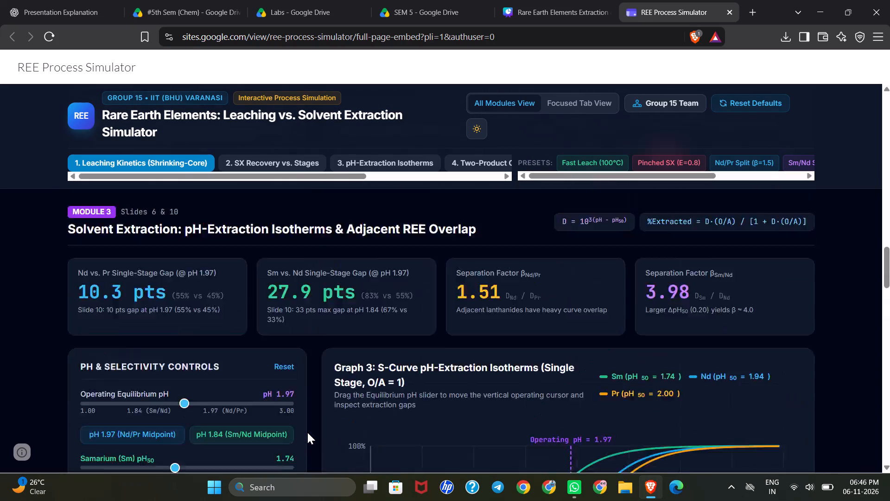
scroll(307, 432, up, 8)
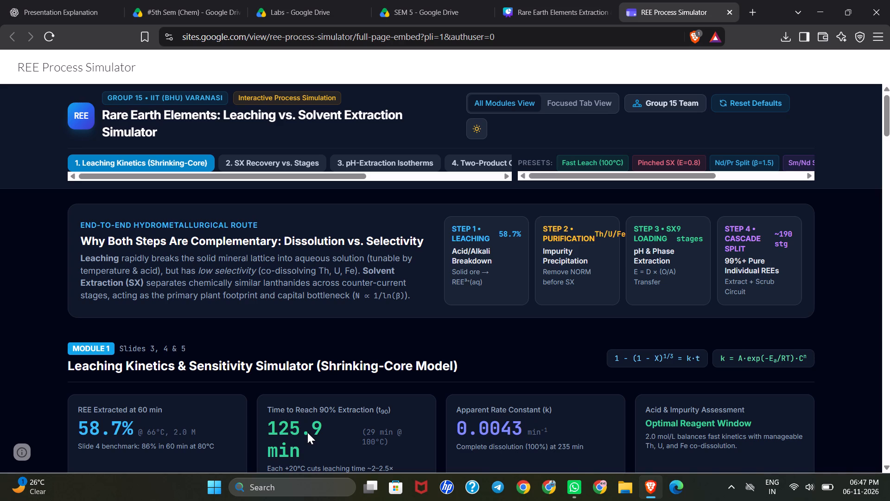
scroll(307, 432, up, 1)
scroll(293, 496, down, 1)
scroll(261, 364, down, 1)
scroll(261, 364, up, 3)
Open the SX Recovery vs. Stages module, examine its results and Graph 2, then look back through Module 1 to the overview.
click(299, 161)
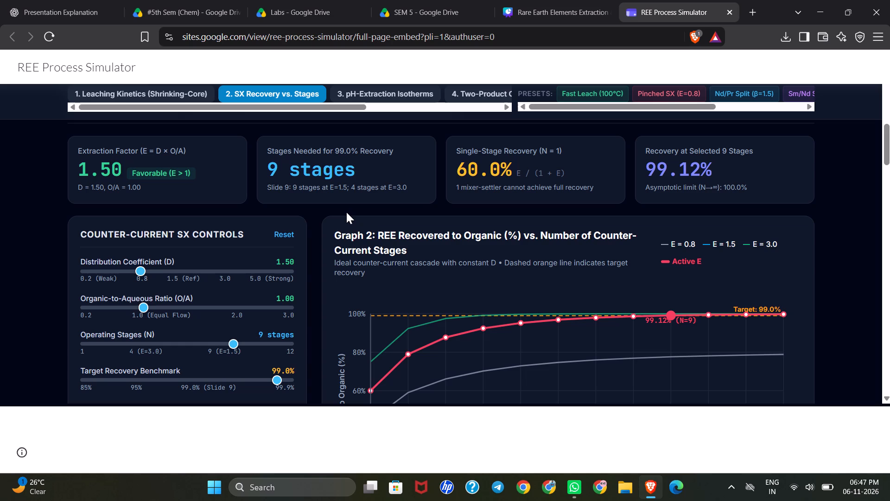
scroll(346, 212, down, 1)
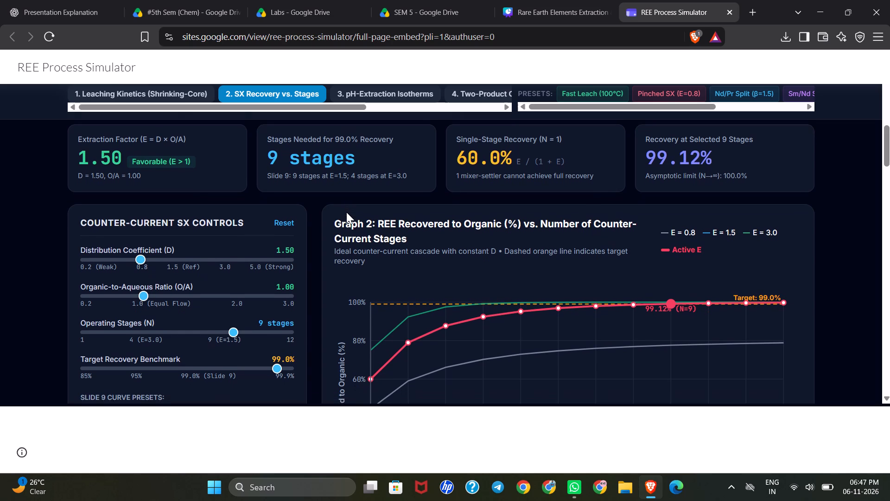
scroll(346, 212, up, 1)
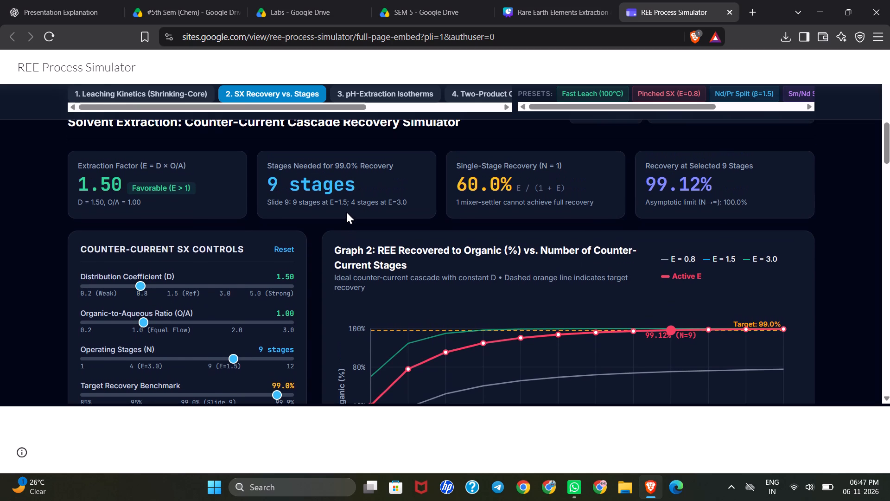
scroll(346, 212, up, 2)
scroll(346, 212, down, 1)
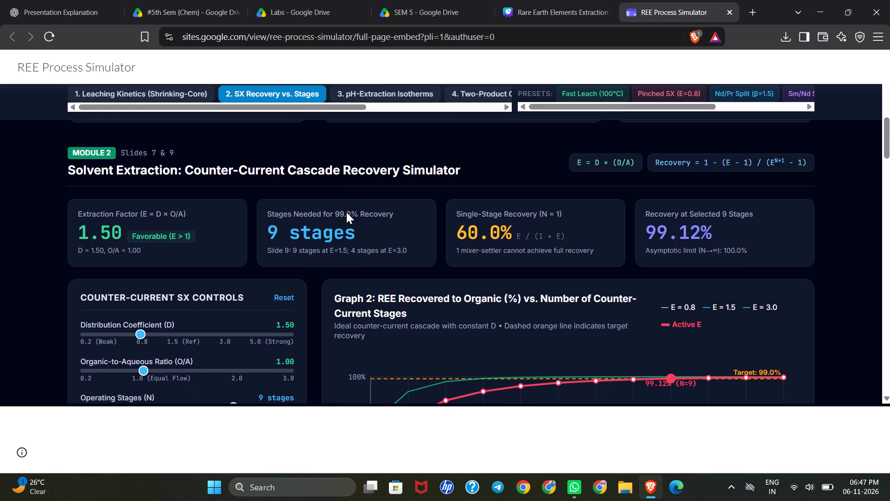
scroll(346, 212, down, 1)
scroll(249, 231, up, 3)
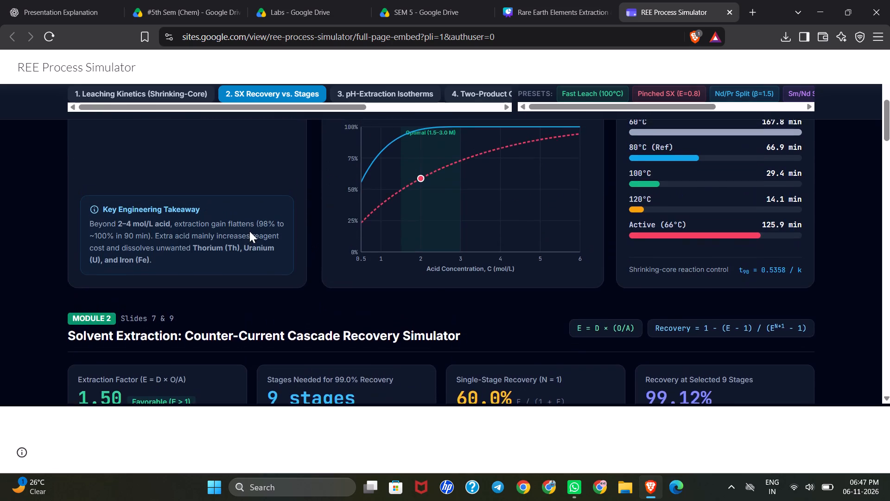
scroll(249, 231, up, 4)
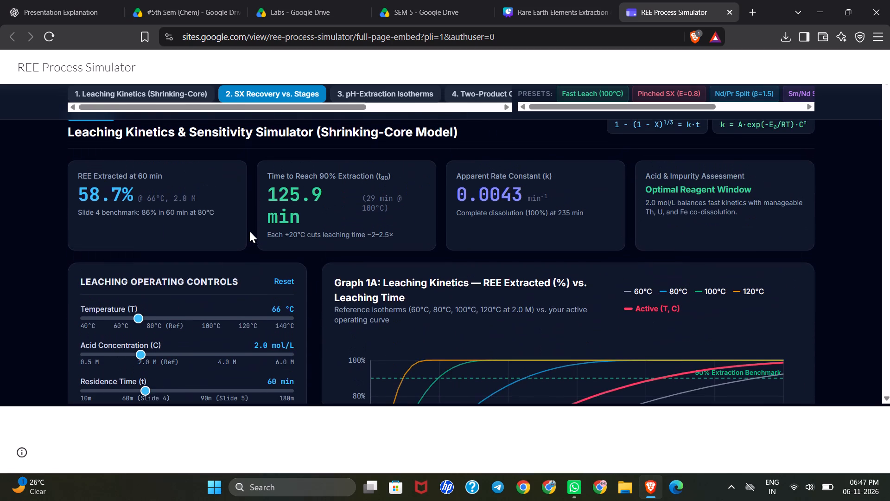
scroll(249, 231, up, 3)
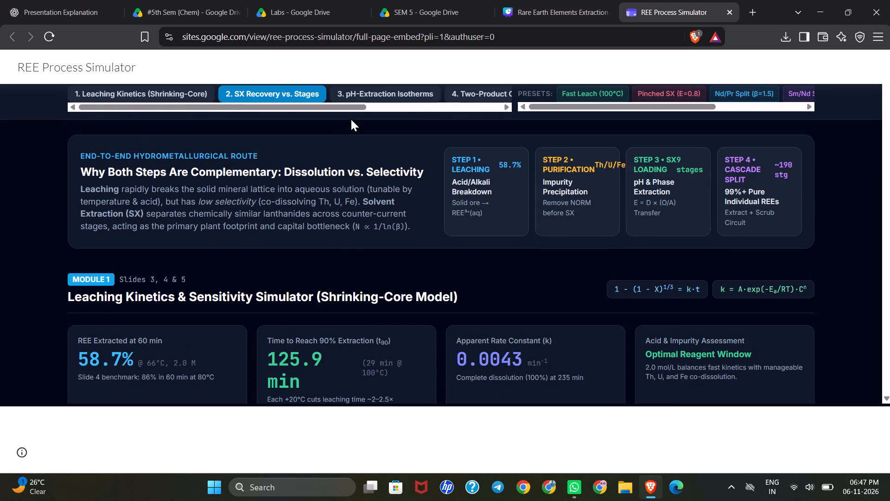
Open the pH-Extraction Isotherms module to view its separation figures and Graph 3.
click(390, 91)
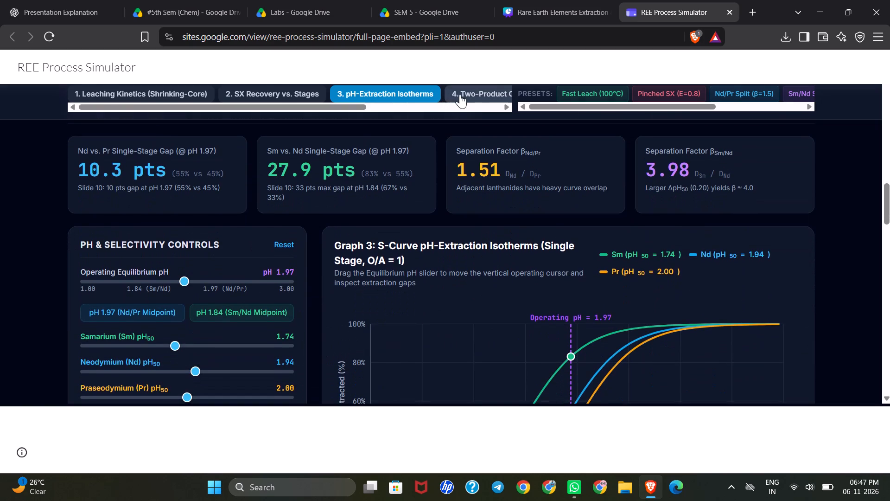
In the fourth module, Two-Product Cascade, set the separation factor β to 2.28.
click(467, 92)
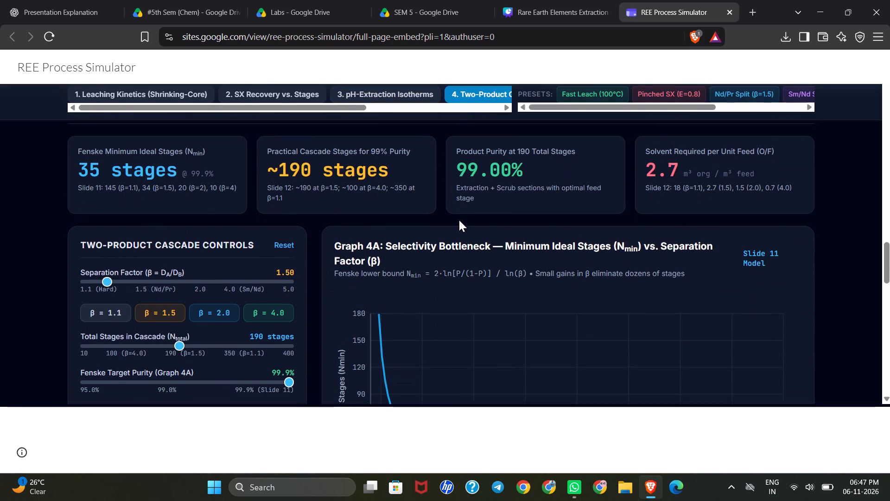
scroll(459, 220, down, 1)
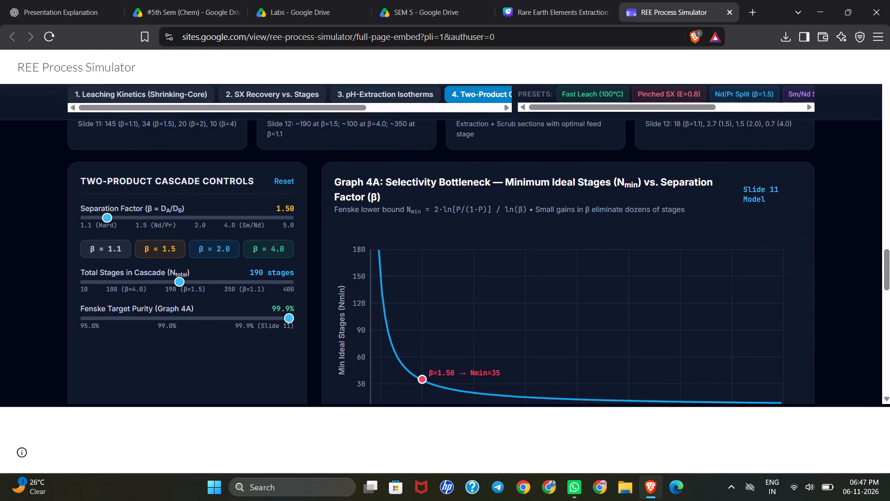
click(148, 215)
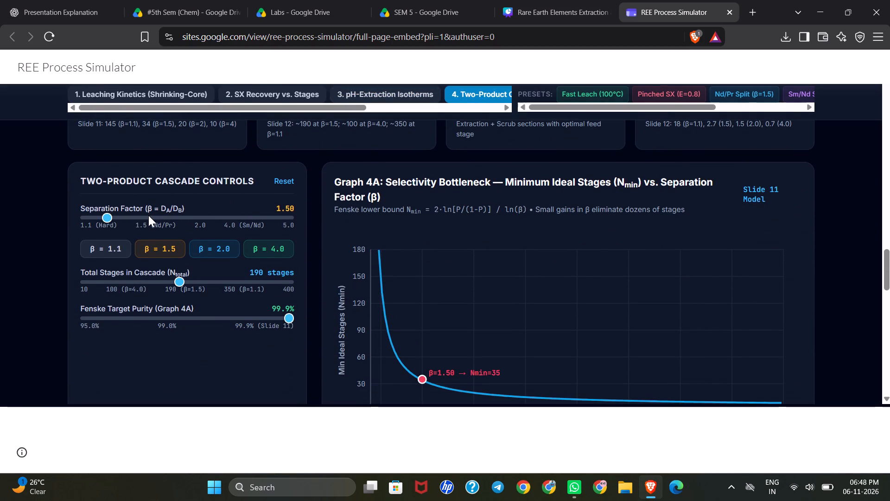
click(158, 220)
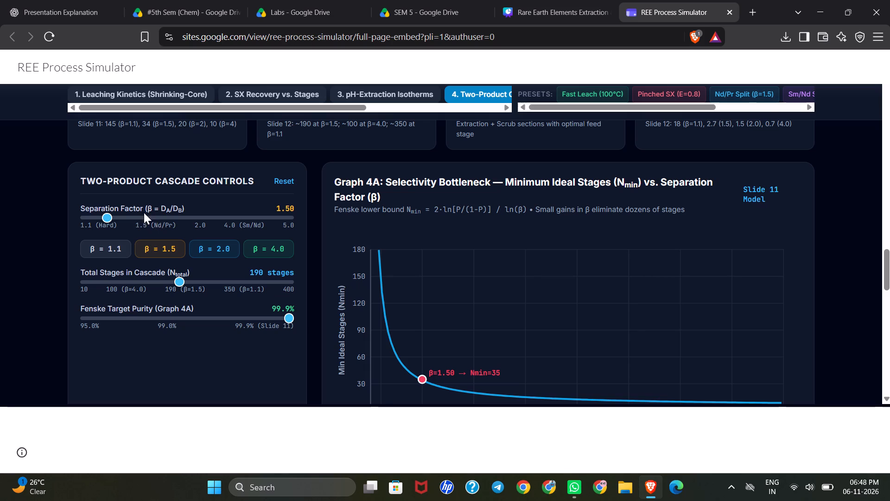
click(147, 216)
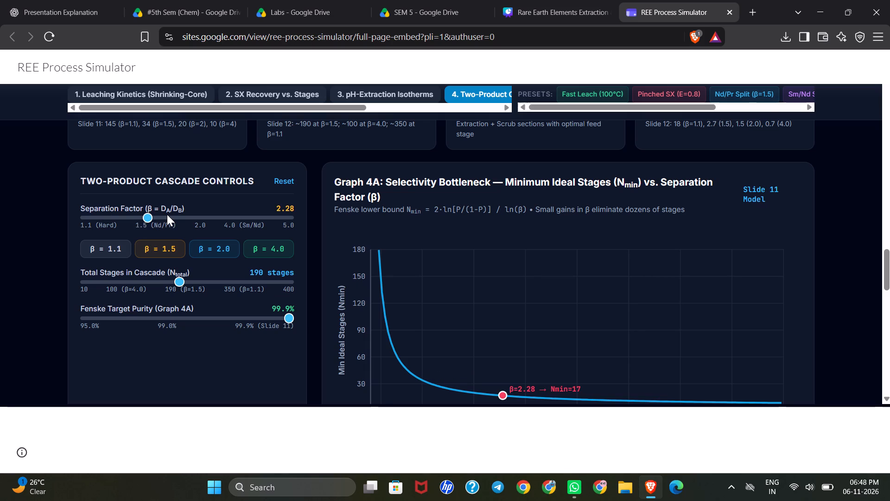
double_click(167, 214)
Return to the SX Recovery vs. Stages module and examine its result cards and Graph 2.
click(285, 92)
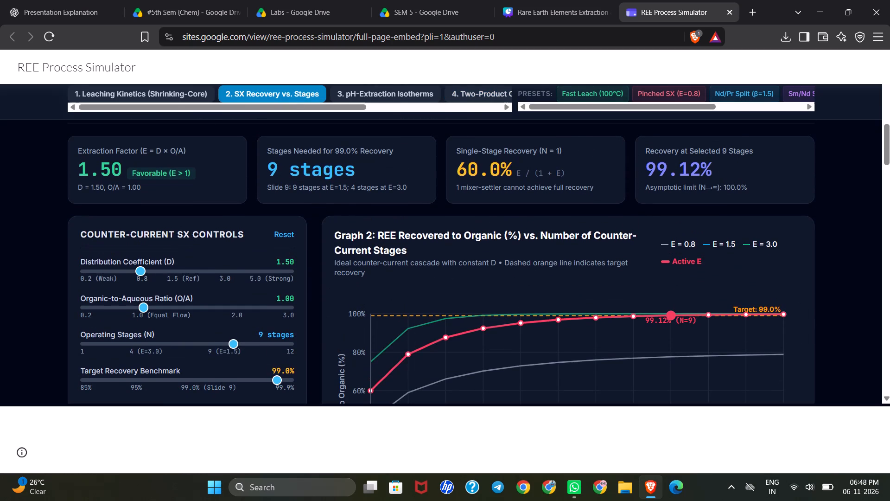
scroll(346, 266, up, 1)
scroll(346, 266, down, 1)
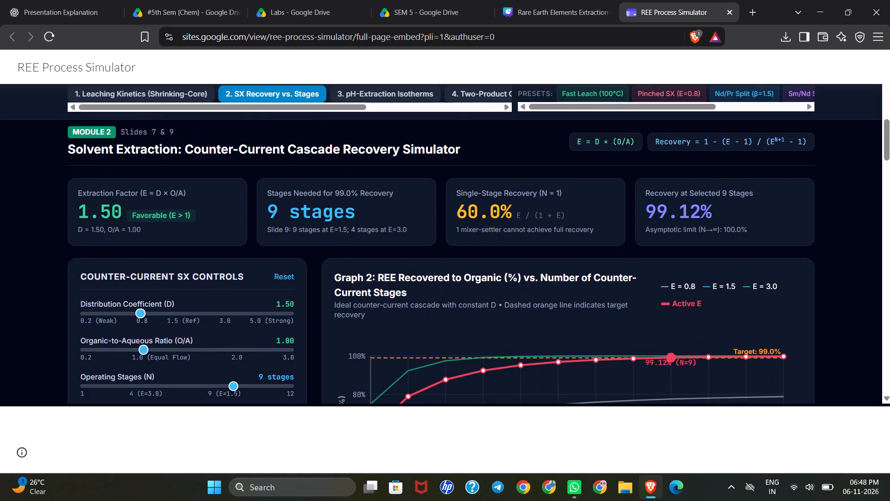
scroll(374, 221, down, 1)
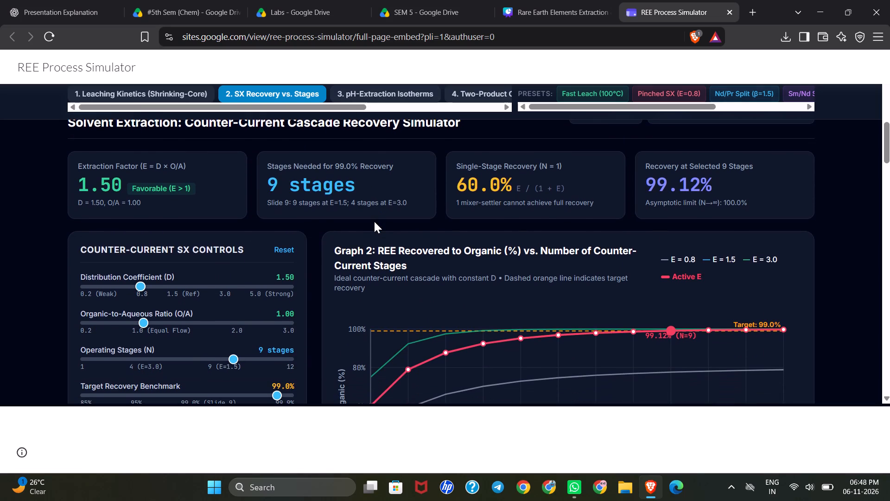
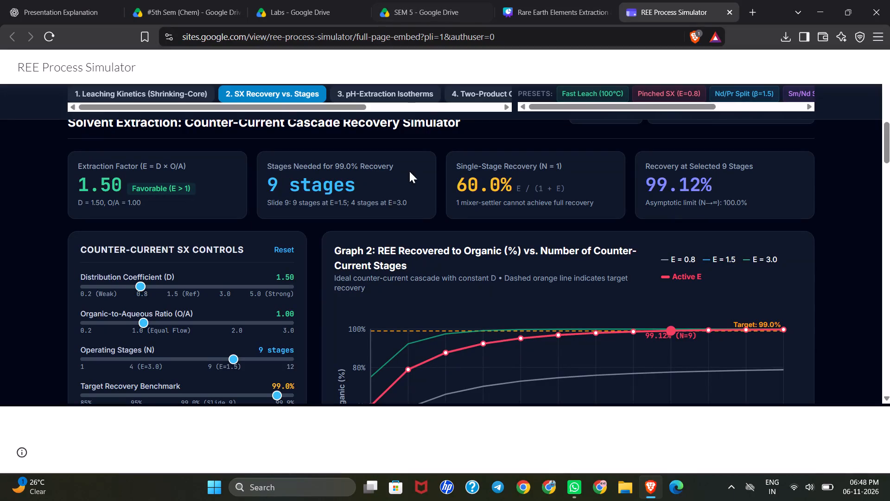
Examine the Module 2 result cards, the counter-current SX controls and Graph 2, glancing back at the end of Module 1.
scroll(347, 187, up, 2)
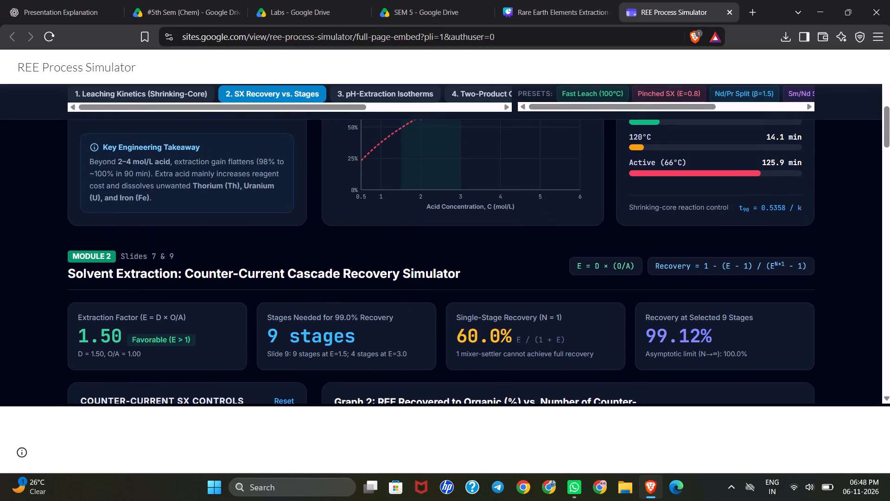
scroll(402, 254, down, 1)
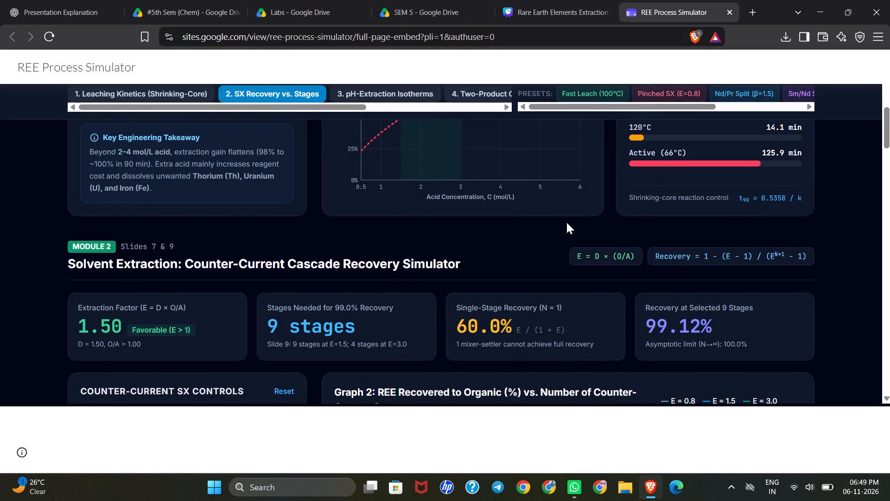
scroll(525, 233, down, 1)
scroll(486, 203, down, 1)
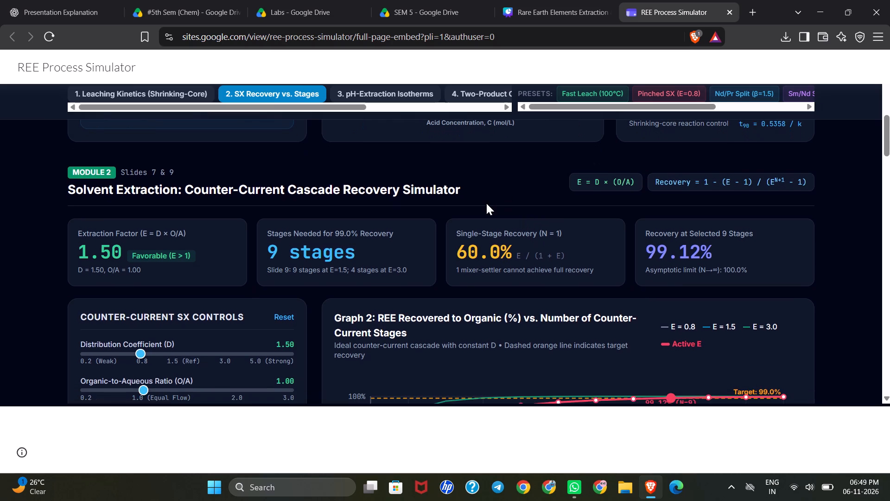
scroll(464, 210, down, 1)
scroll(248, 263, up, 2)
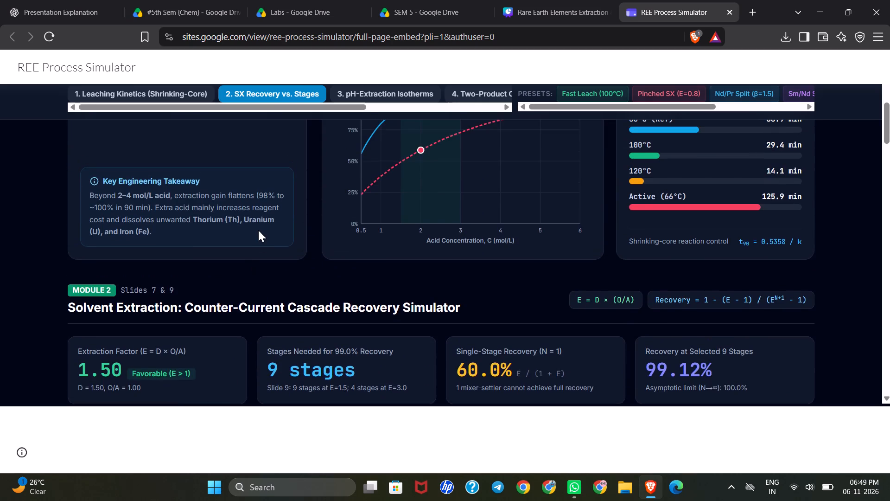
scroll(257, 229, down, 2)
scroll(221, 289, down, 1)
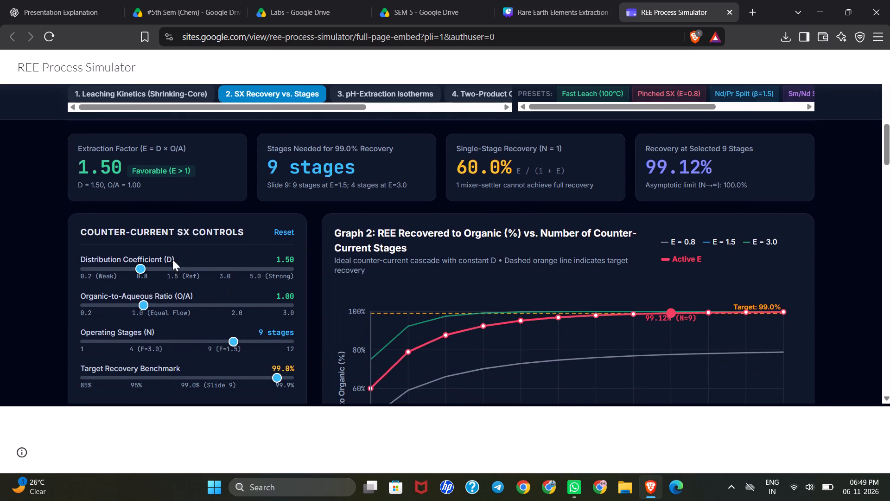
click(169, 262)
scroll(279, 299, down, 1)
scroll(357, 340, down, 1)
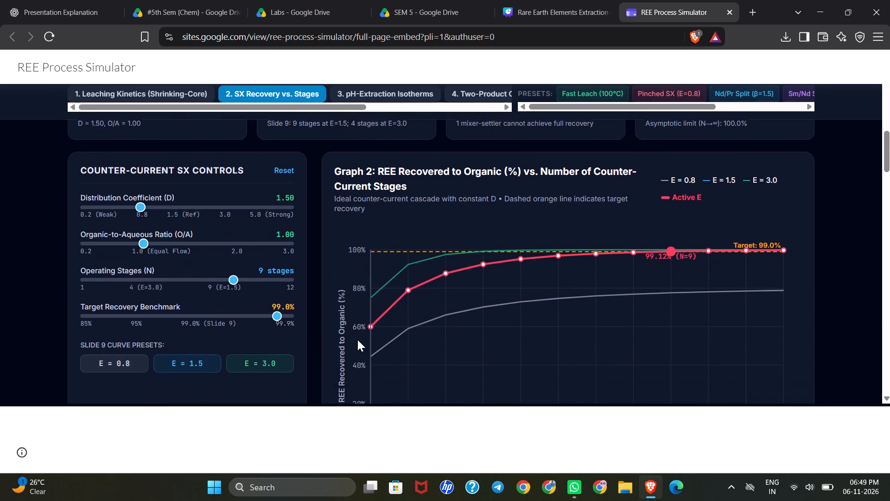
scroll(357, 340, down, 1)
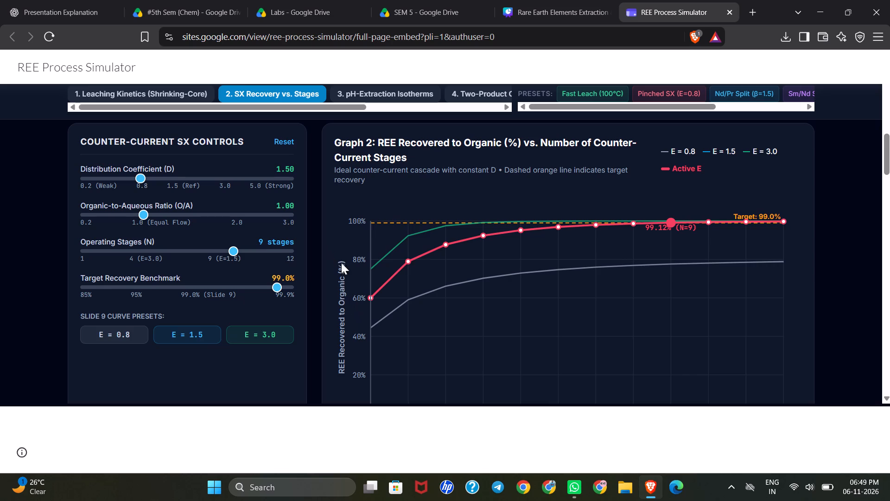
Set the Distribution Coefficient (D) to 3.50 in the counter-current SX controls.
click(222, 181)
click(213, 171)
click(202, 174)
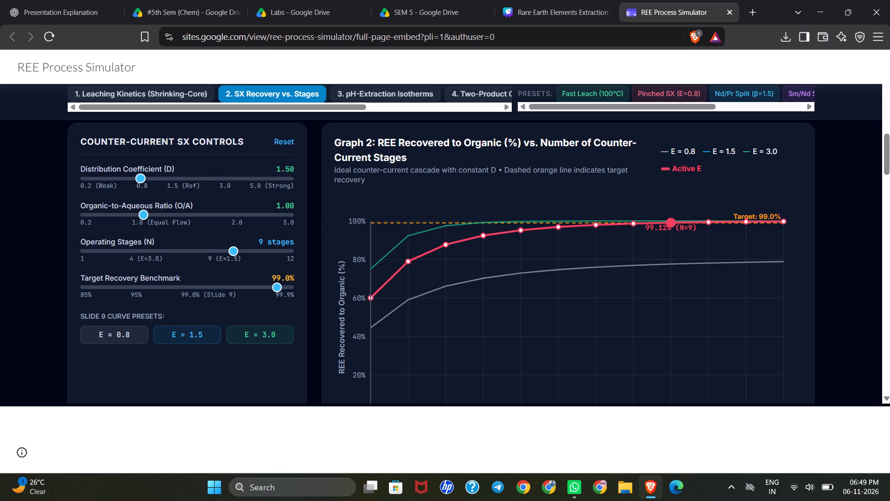
click(192, 181)
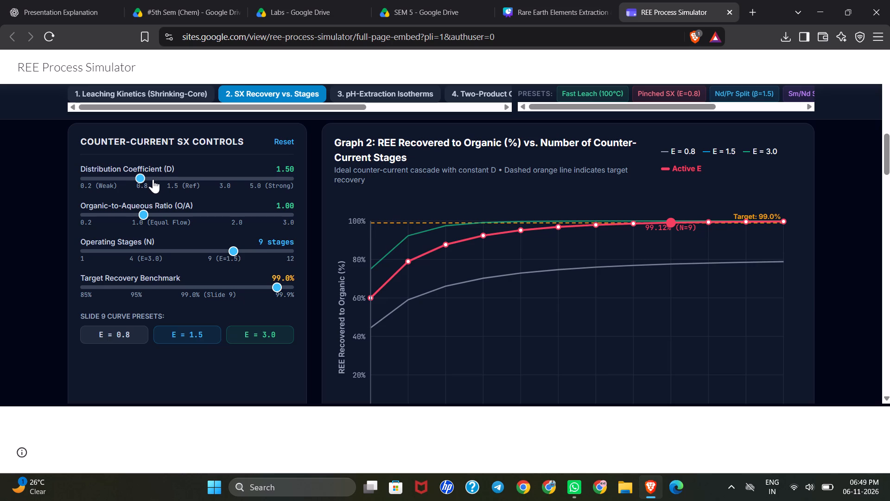
drag(142, 177, 233, 189)
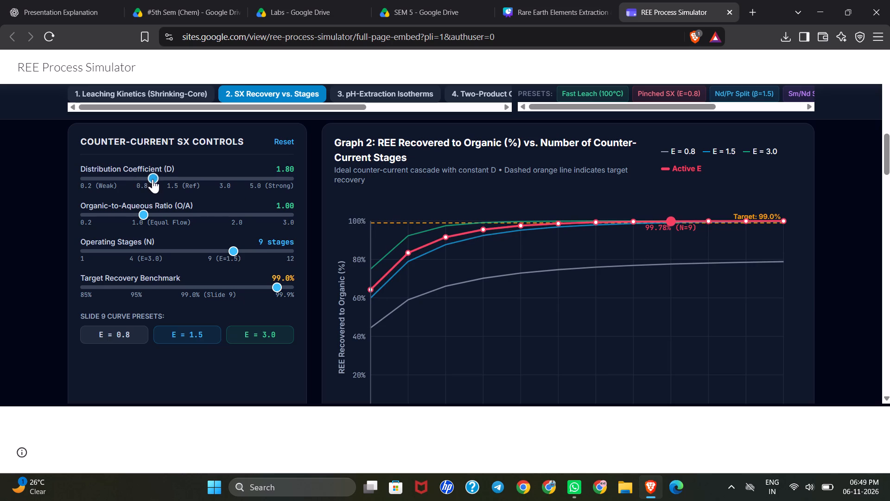
drag(153, 178, 250, 181)
click(232, 177)
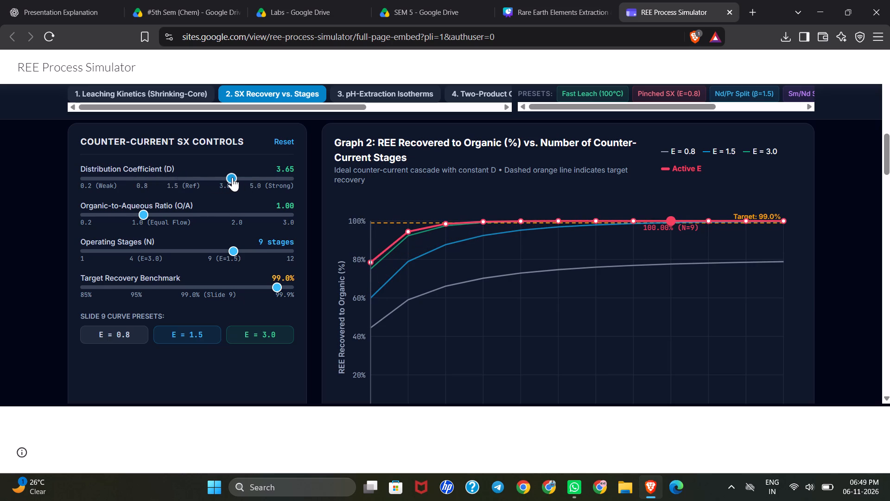
click(208, 177)
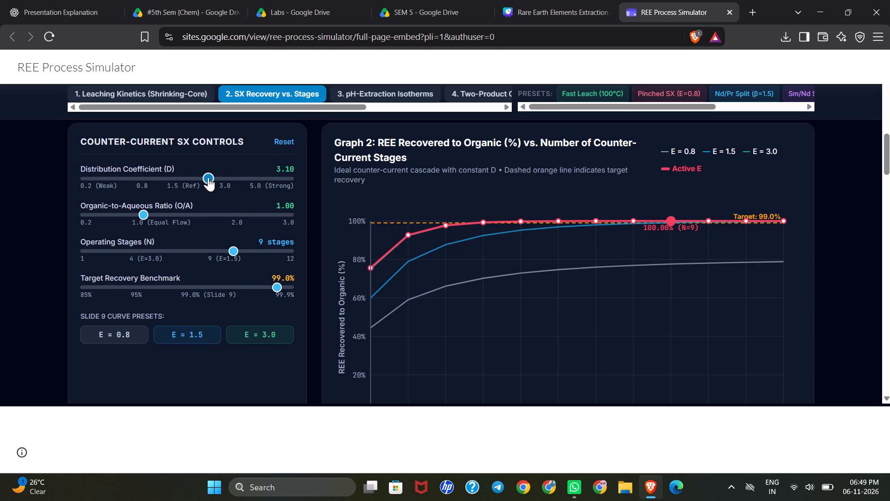
click(226, 178)
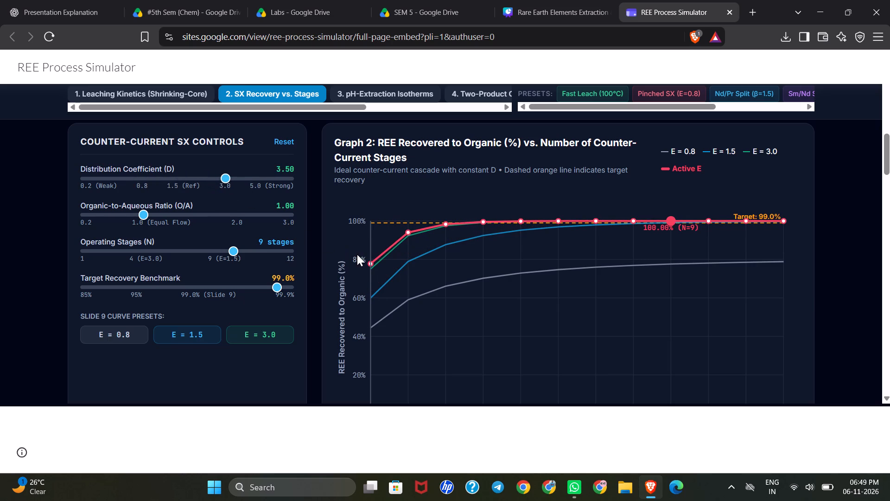
scroll(322, 238, down, 1)
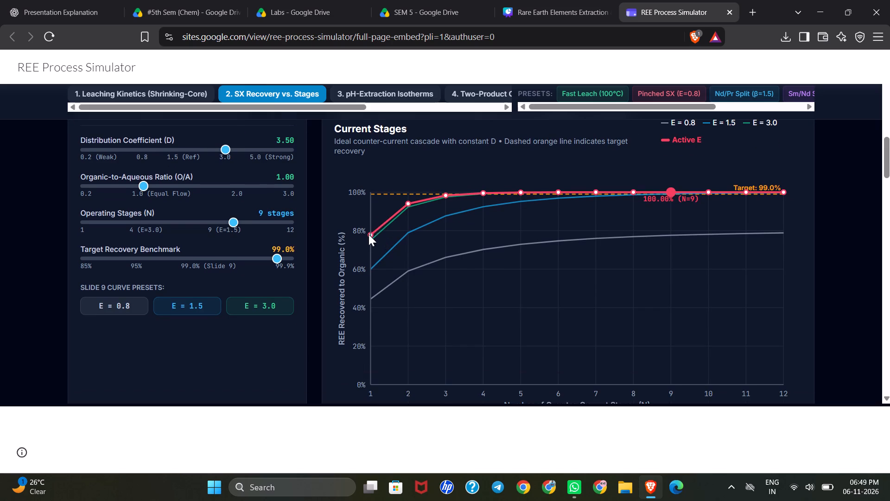
scroll(236, 155, right, 1)
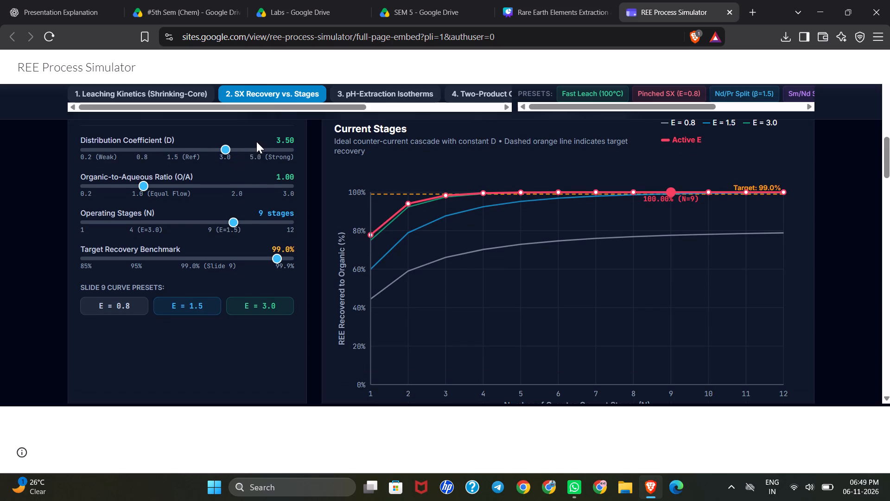
click(254, 145)
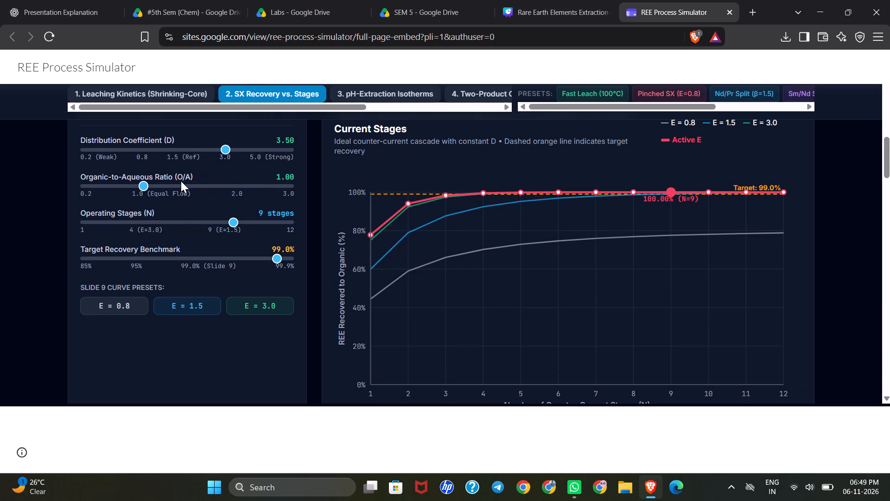
Set the Organic-to-Aqueous Ratio (O/A) to 1.50.
click(180, 184)
click(140, 180)
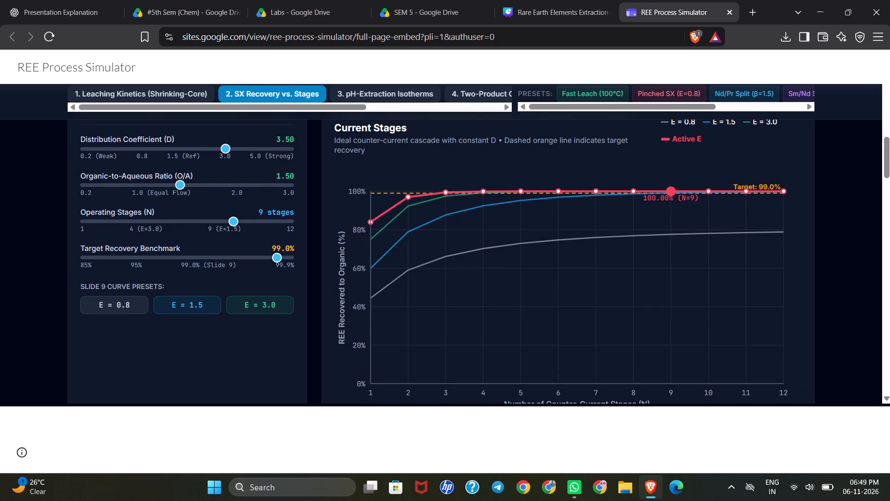
Try Operating Stages (N) values of 10, 11 and 7, and finish with it set to 3 stages.
click(251, 218)
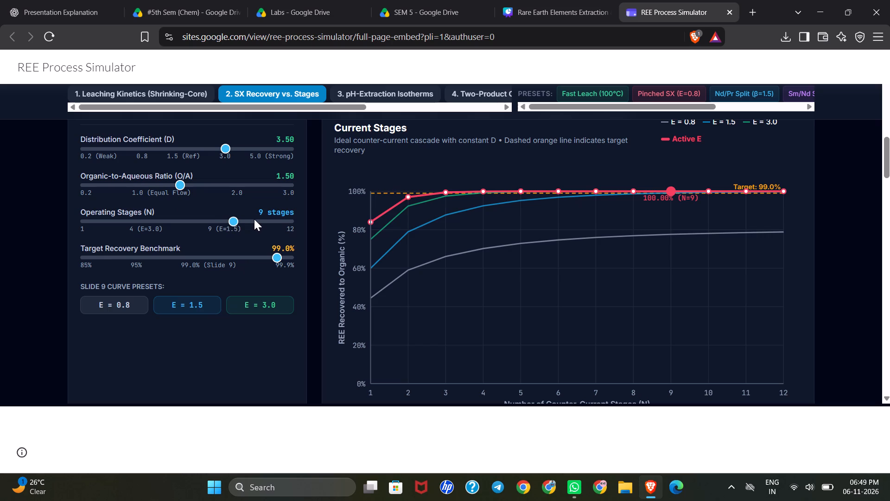
click(254, 219)
click(249, 219)
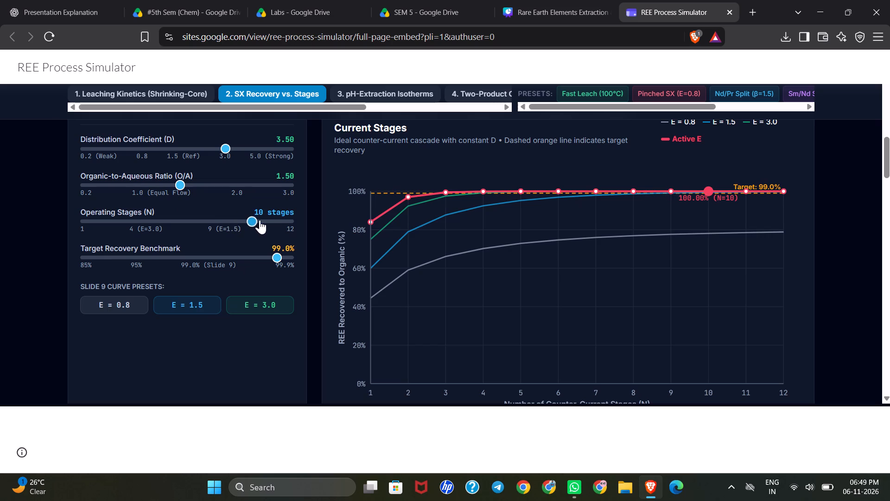
click(265, 222)
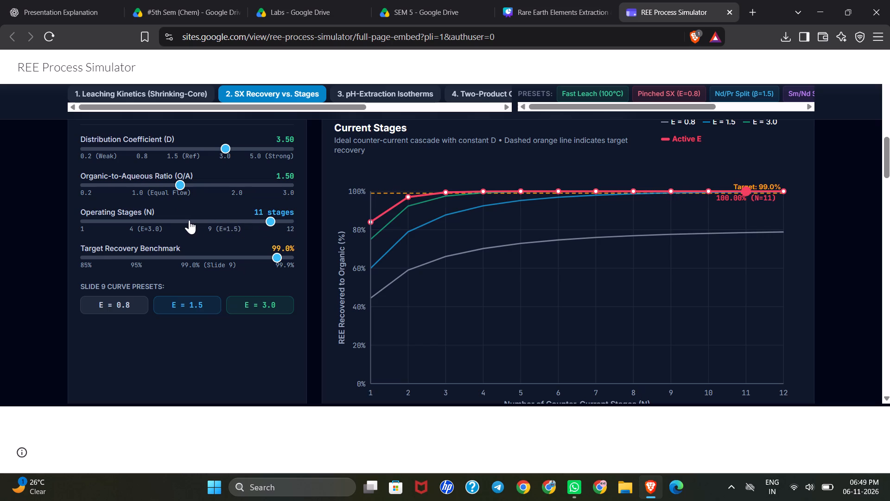
click(189, 220)
click(149, 214)
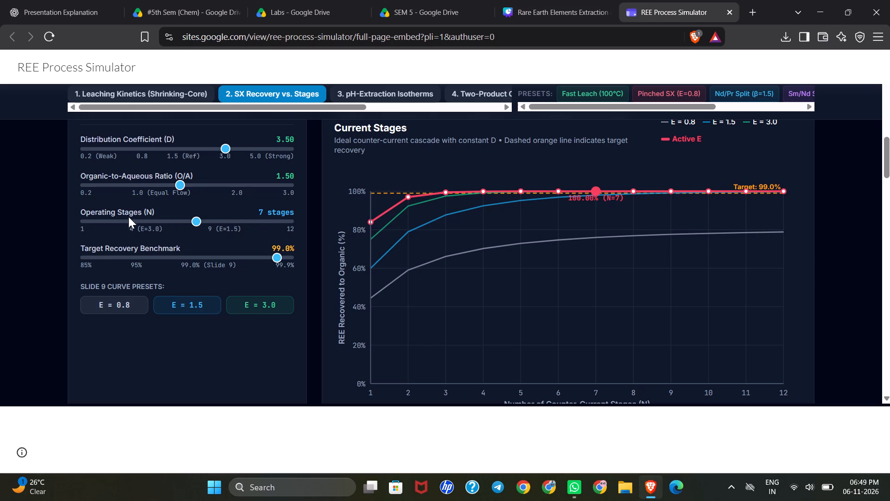
click(116, 220)
Examine the stage-by-stage recovery progression under Graph 2, and look back over Module 1's leaching results, Graph 1A and the process route overview.
scroll(242, 183, down, 1)
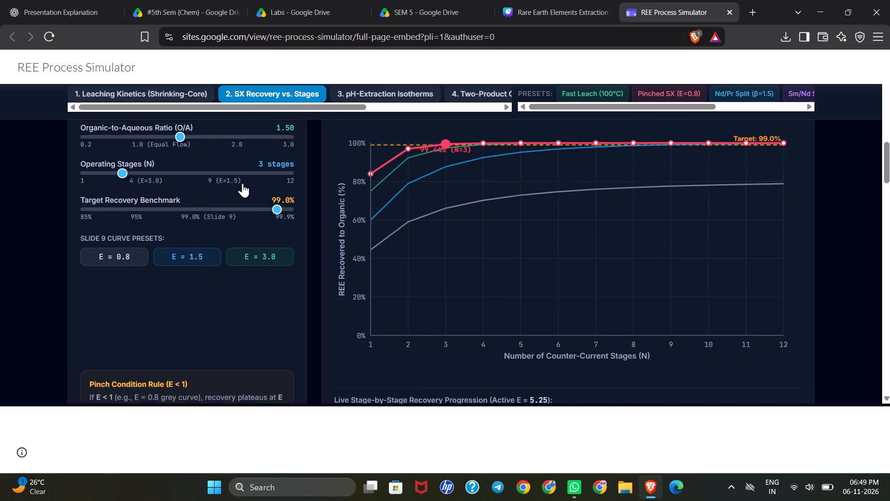
scroll(242, 183, down, 1)
scroll(295, 260, down, 2)
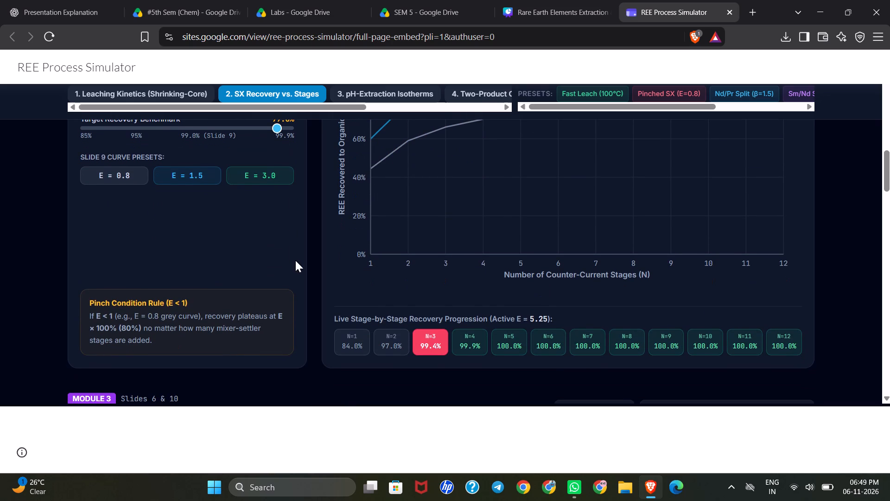
scroll(295, 260, up, 1)
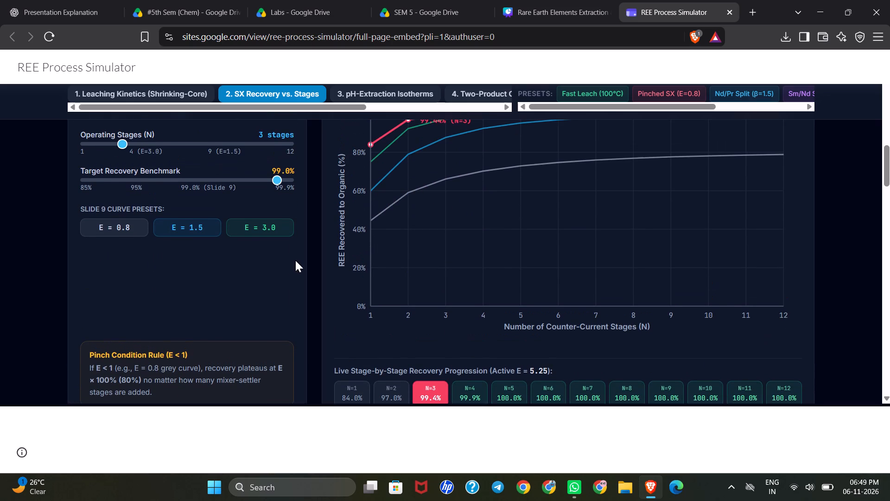
scroll(295, 260, up, 4)
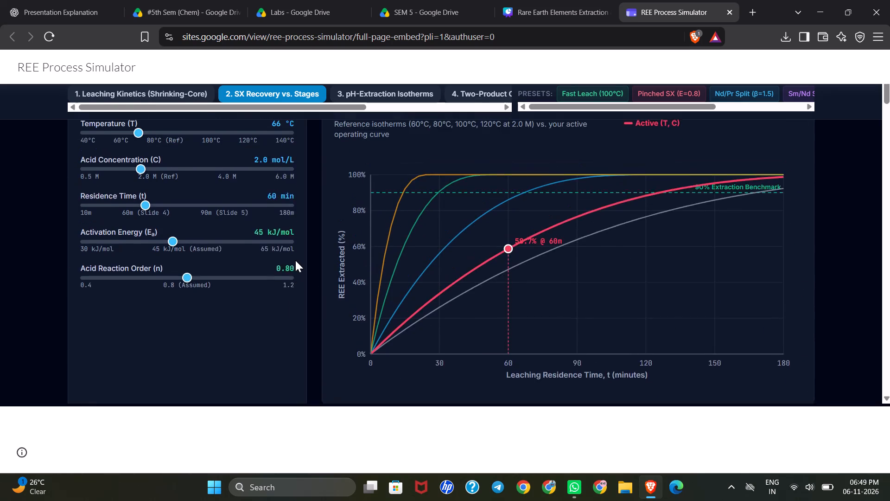
scroll(295, 260, up, 3)
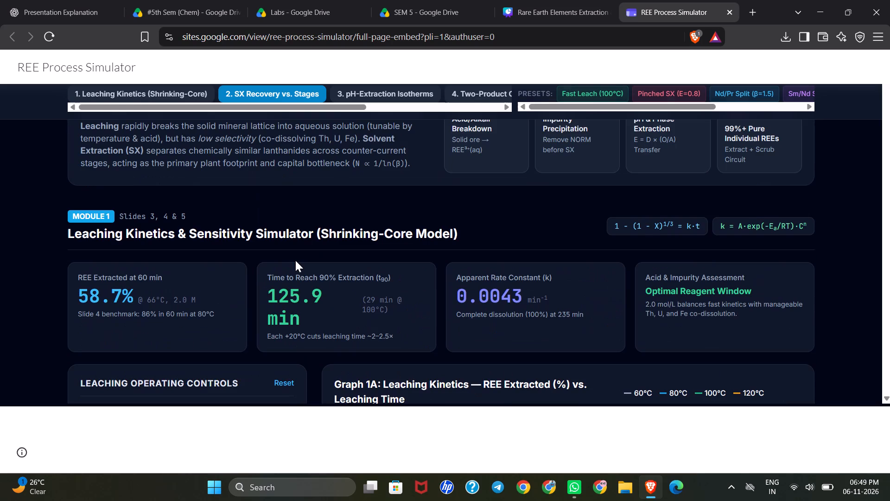
scroll(295, 260, down, 3)
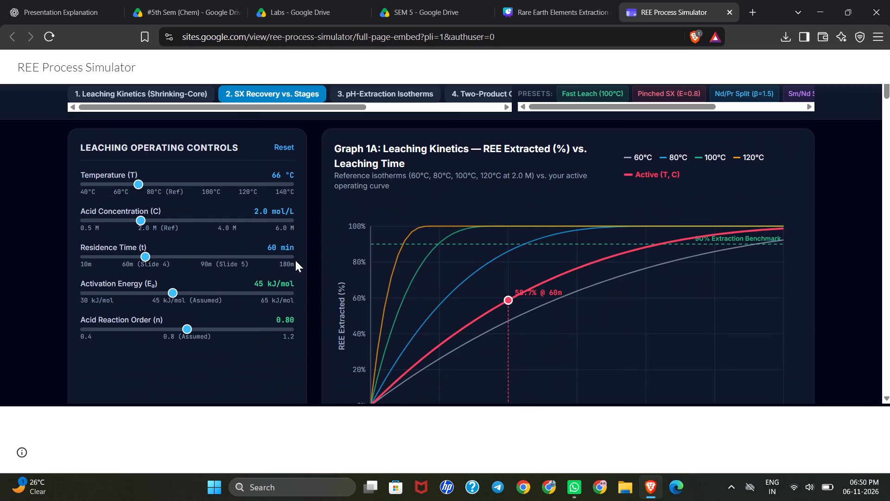
scroll(295, 260, down, 3)
scroll(295, 260, up, 8)
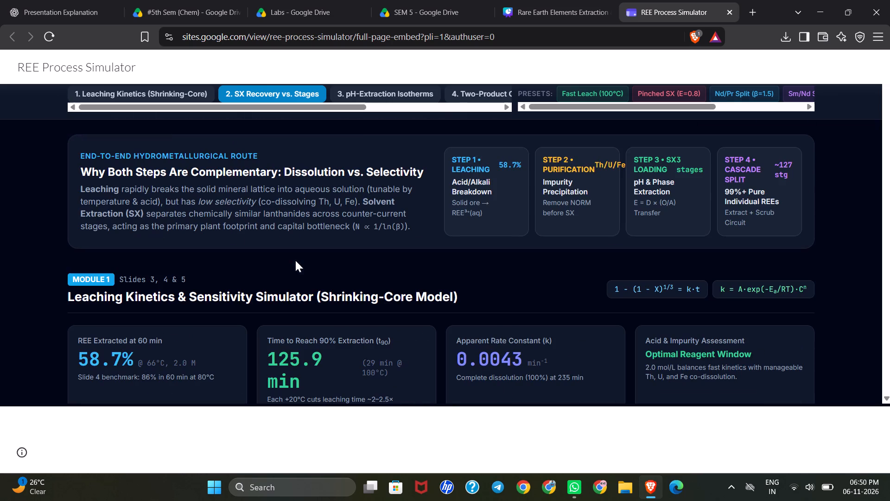
In the pH-Extraction Isotherms module, try an Operating Equilibrium pH of 2.39, and finish with it set to 1.79.
click(391, 88)
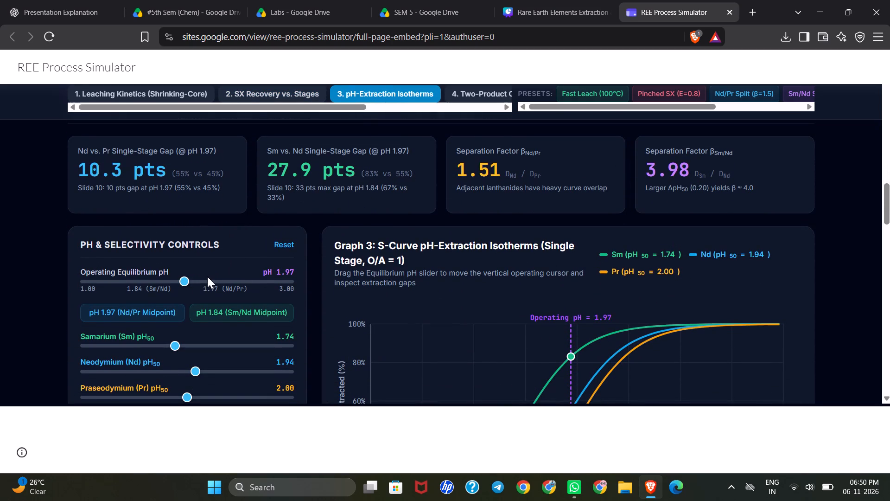
click(201, 281)
click(227, 280)
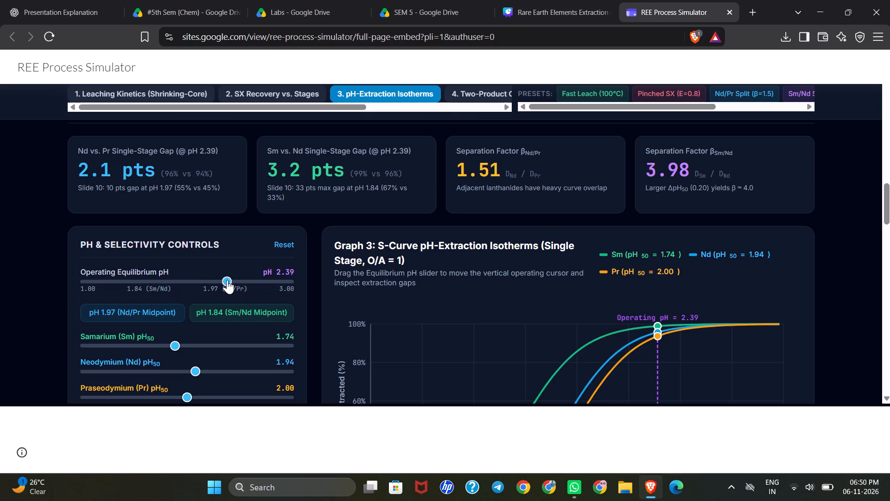
click(159, 278)
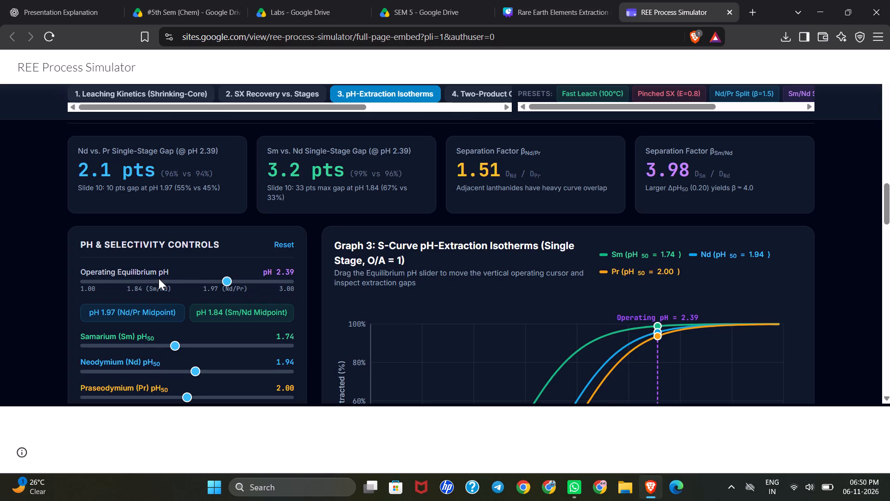
click(160, 284)
click(165, 281)
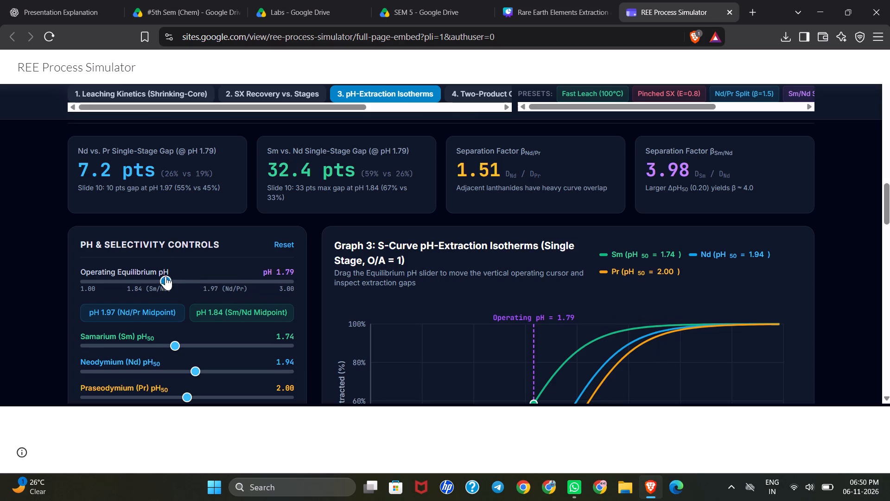
scroll(80, 249, down, 1)
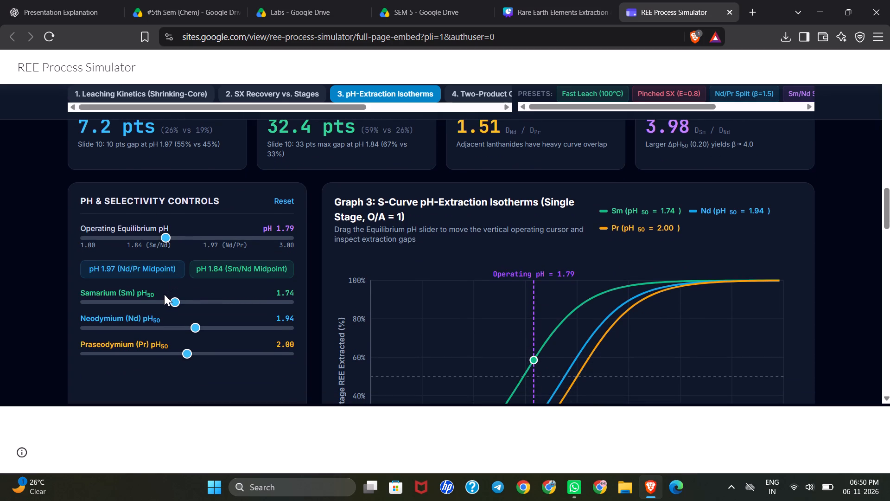
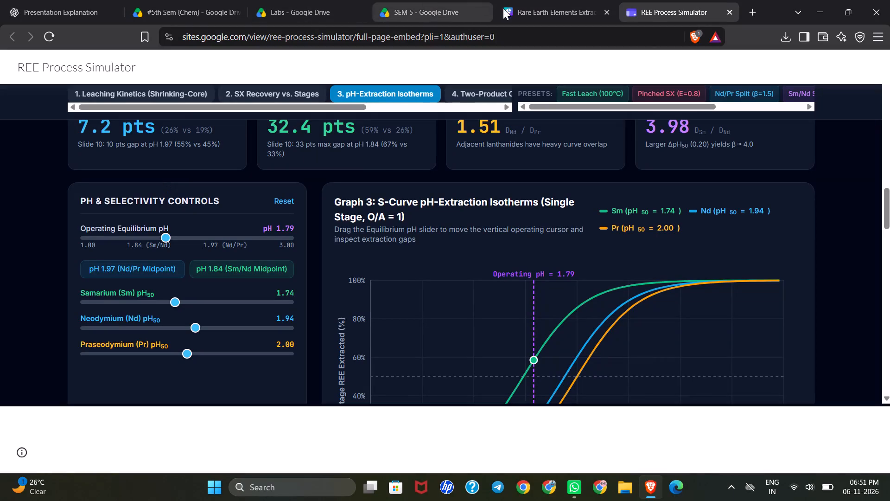
Switch to the Rare Earth Elements presentation in Canva and dismiss the completed PPTX download notification.
click(566, 13)
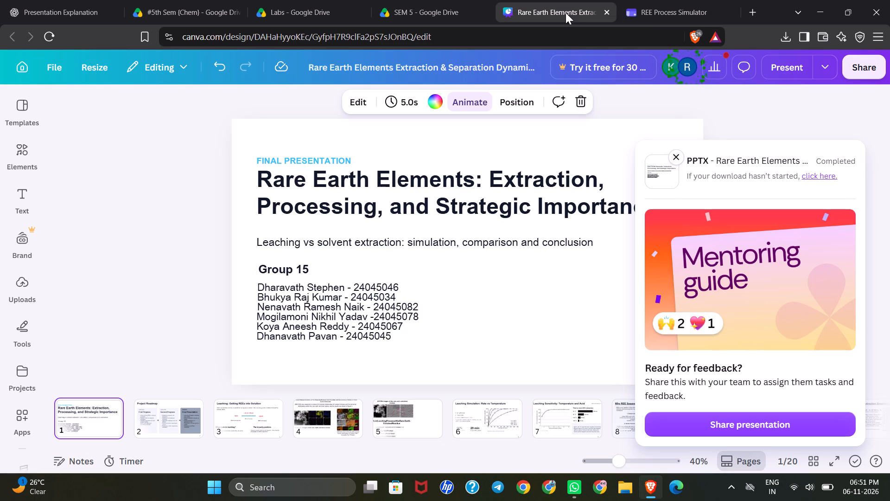
scroll(450, 115, down, 1)
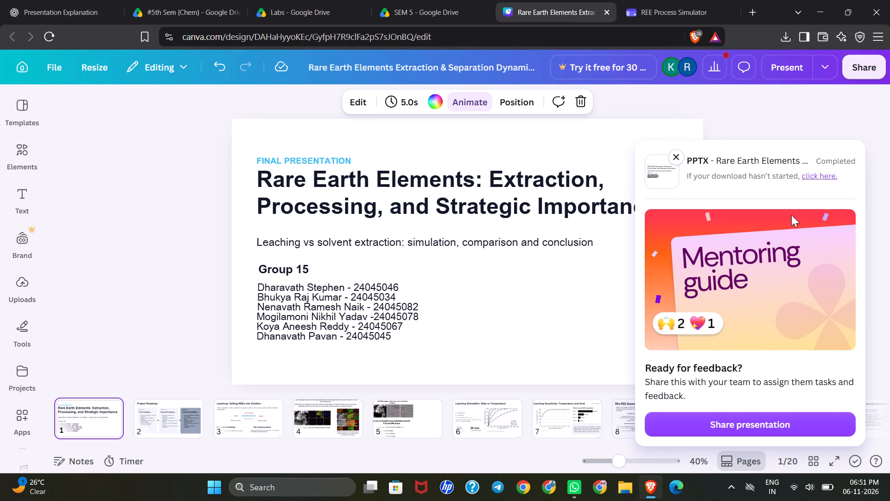
click(674, 154)
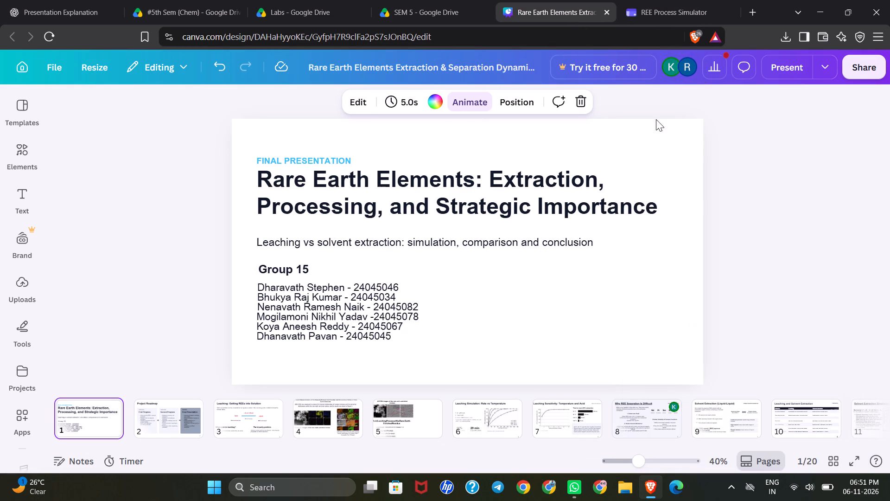
Back in the REE Process Simulator, examine the pH isotherms, the Module 1 leaching controls and graphs, and the Module 2 recovery curves.
click(654, 2)
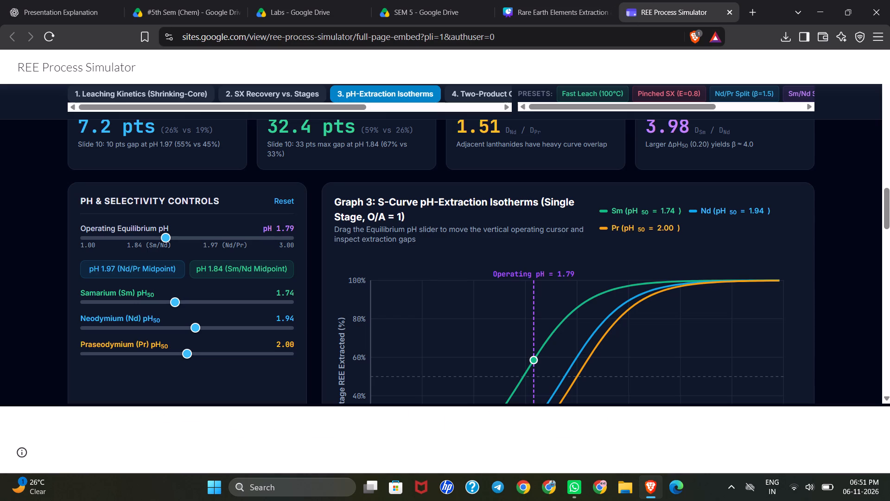
scroll(486, 230, down, 1)
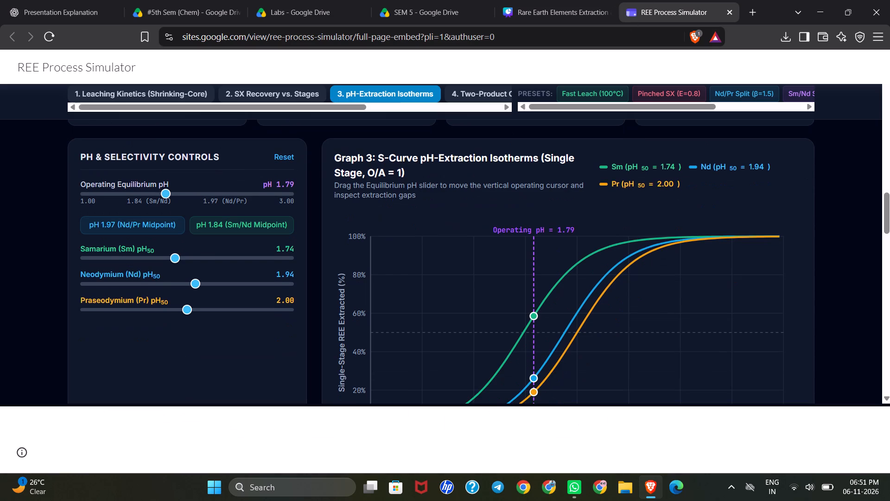
scroll(486, 230, up, 5)
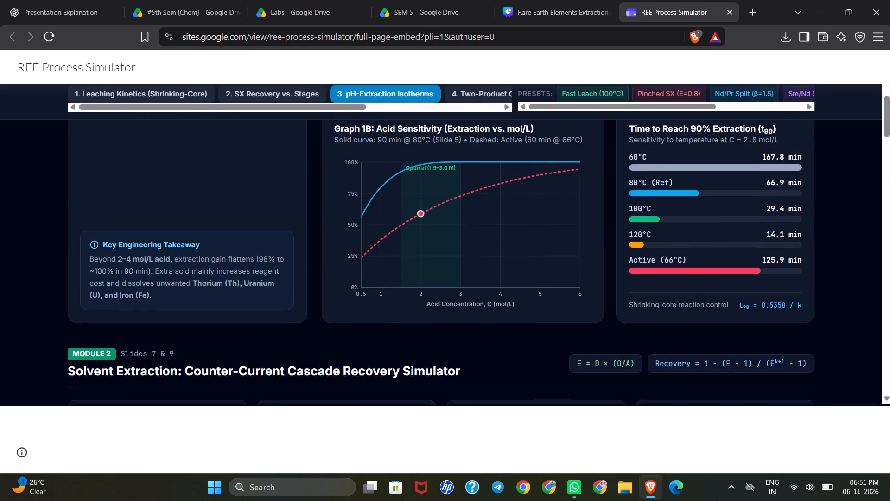
scroll(486, 230, up, 3)
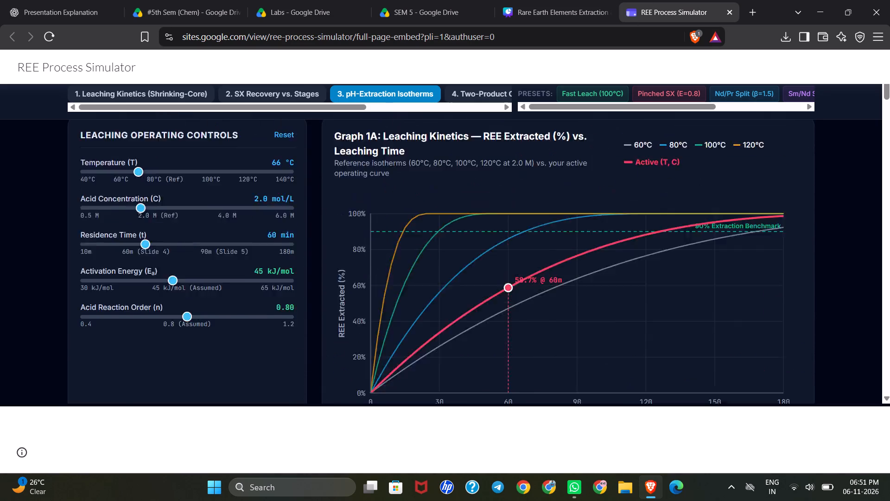
scroll(486, 230, up, 1)
scroll(486, 230, down, 3)
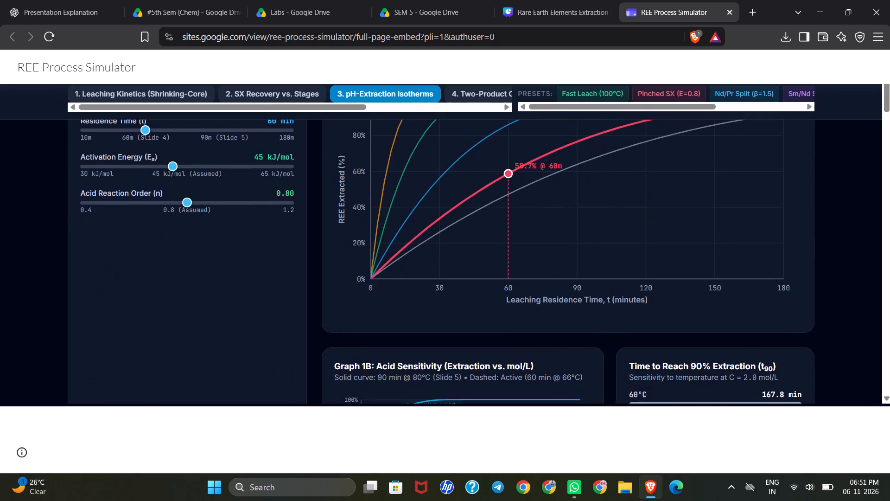
scroll(486, 230, down, 6)
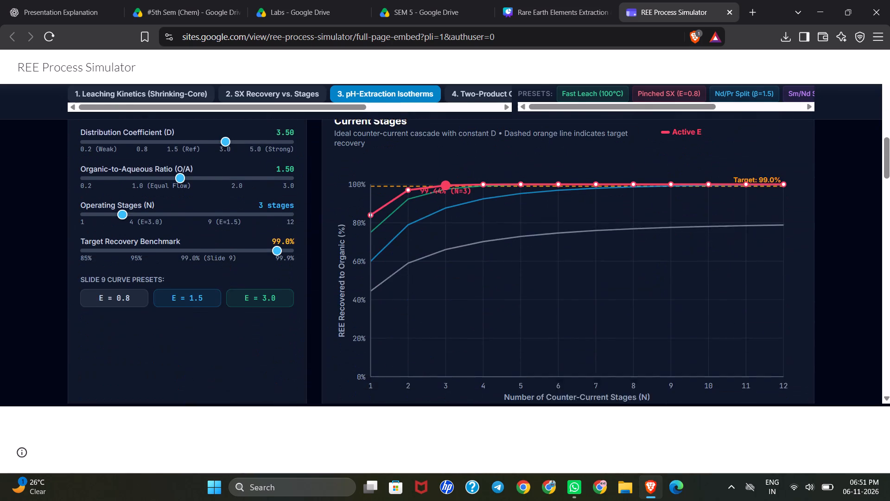
scroll(417, 206, up, 1)
In the Two-Product Cascade module, set the Separation Factor (β) to 2.90.
click(488, 92)
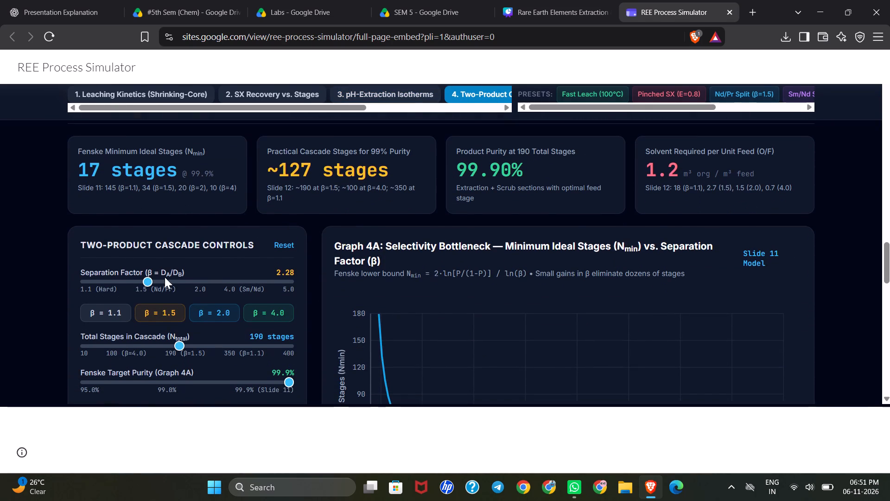
click(180, 281)
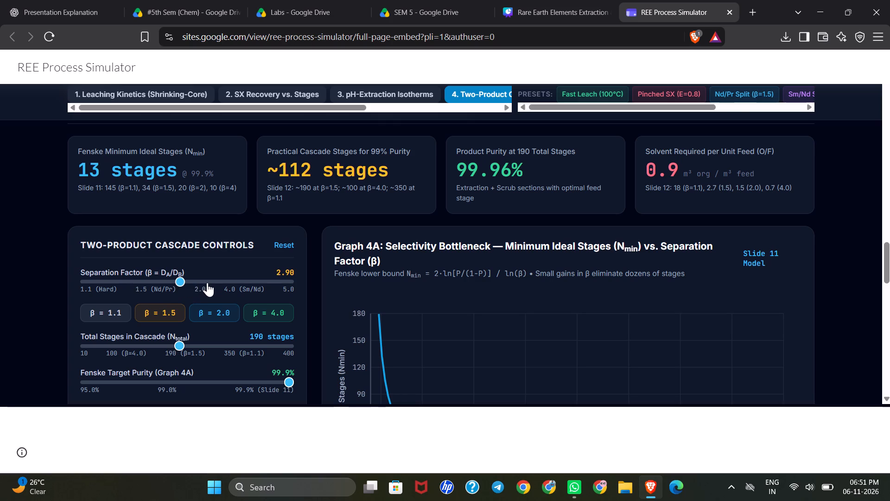
scroll(227, 253, left, 1)
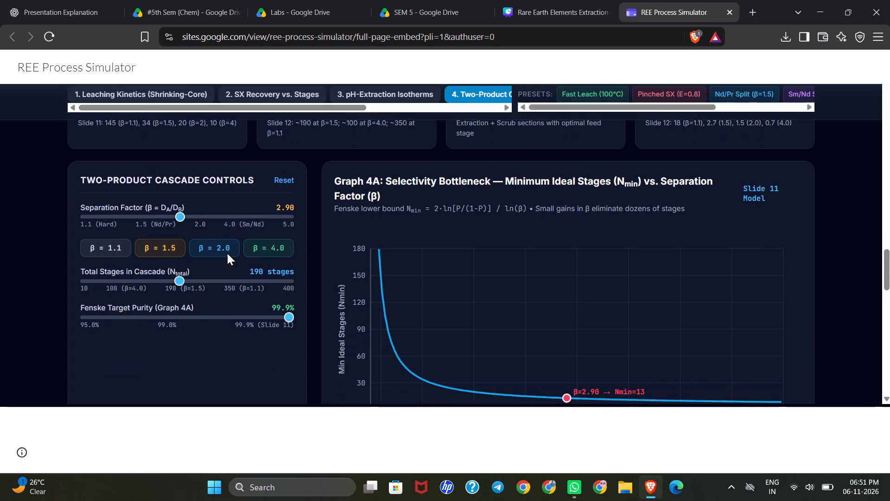
scroll(227, 253, left, 1)
scroll(227, 253, up, 1)
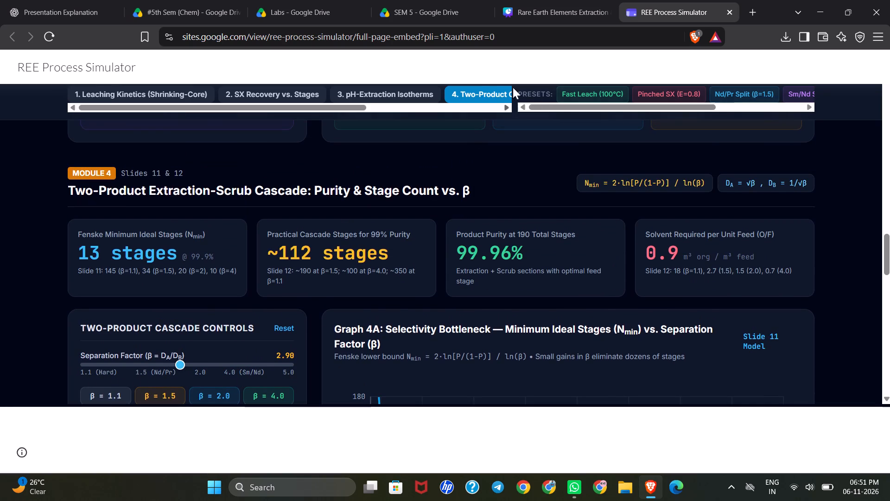
Examine the Comparison & Indian Context module: the engineering comparison matrix, live simulator readout, IREL industrial context and final recommendations.
scroll(482, 87, left, 5)
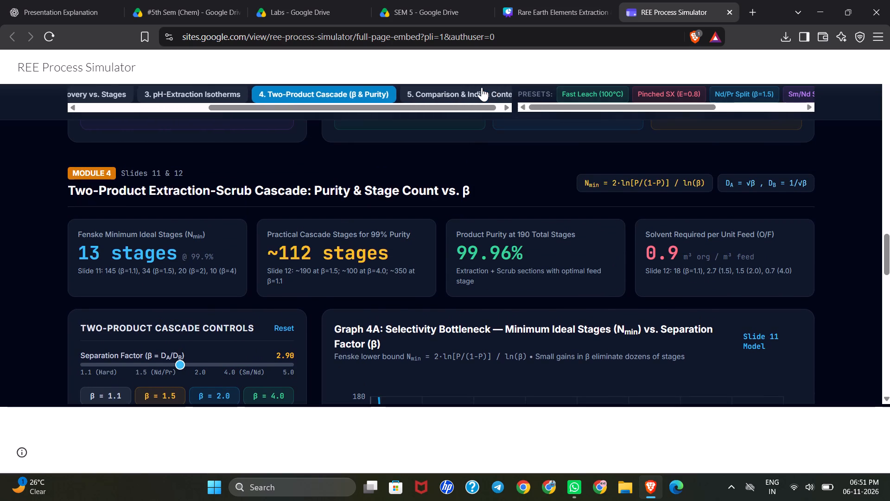
scroll(482, 87, left, 1)
click(477, 89)
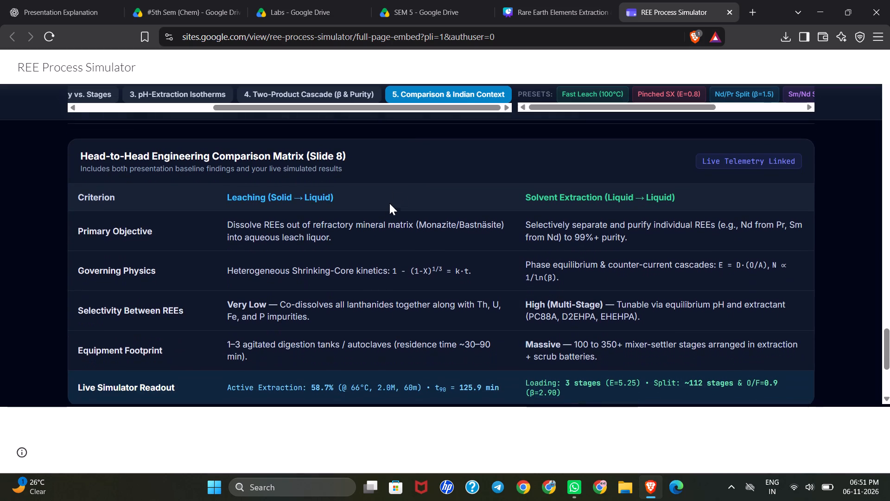
scroll(385, 210, left, 1)
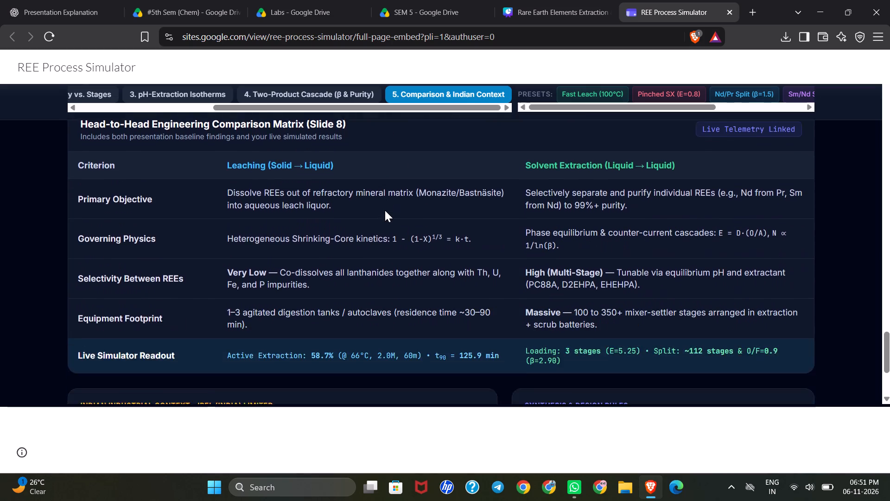
scroll(385, 210, down, 4)
scroll(385, 210, up, 2)
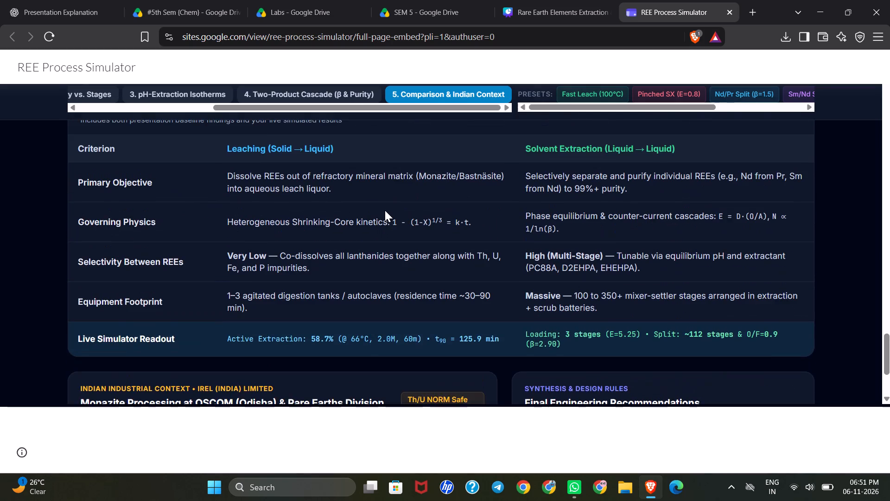
scroll(385, 210, up, 2)
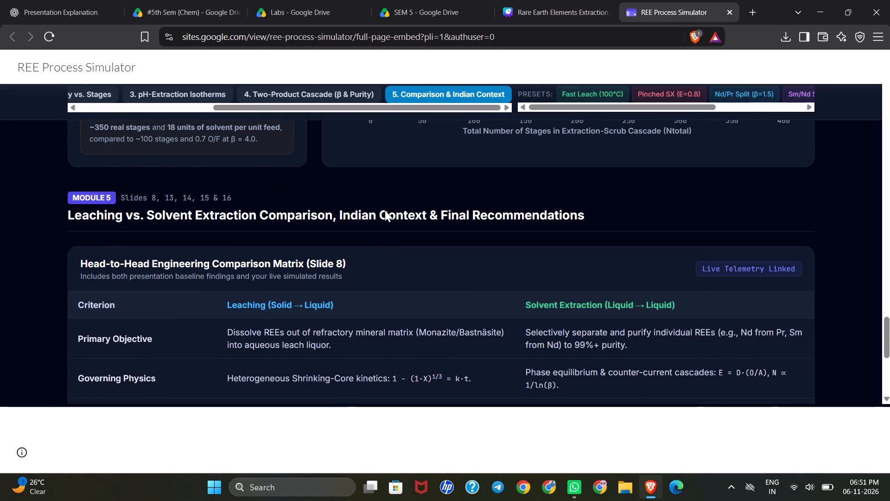
scroll(346, 261, down, 1)
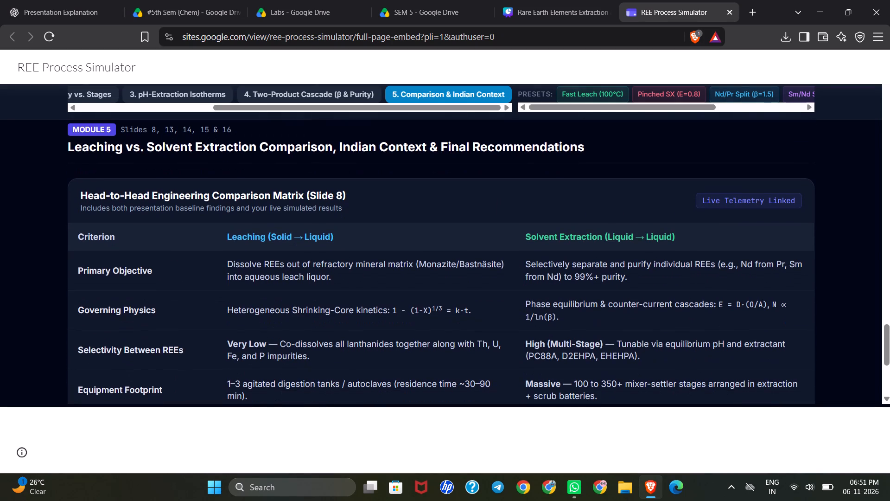
scroll(346, 261, down, 3)
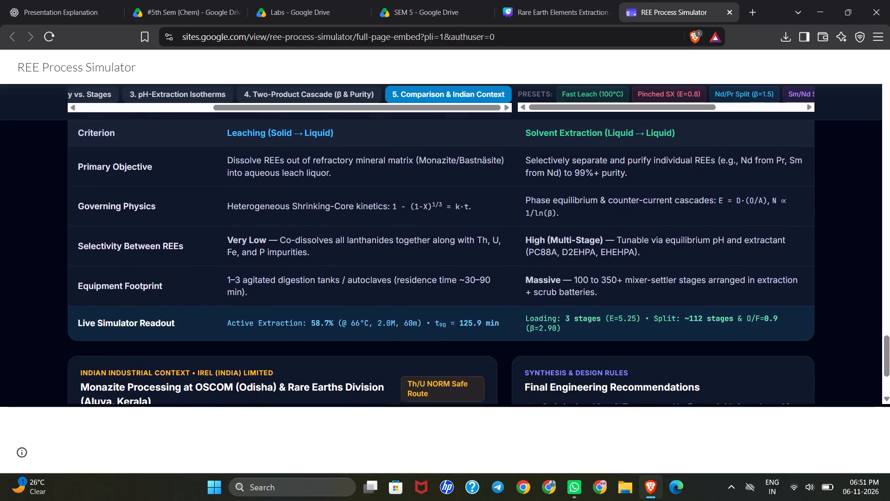
scroll(346, 261, down, 4)
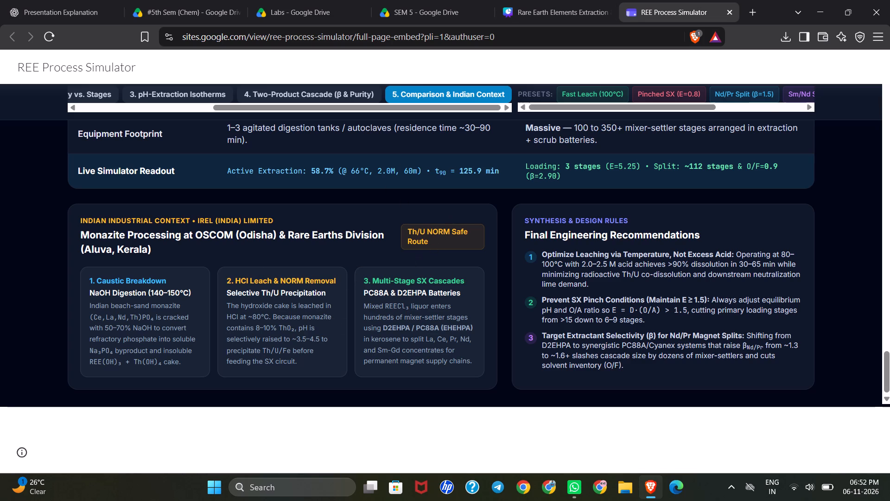
Return to the Canva presentation and look through the slide thumbnails up to page 20.
click(528, 1)
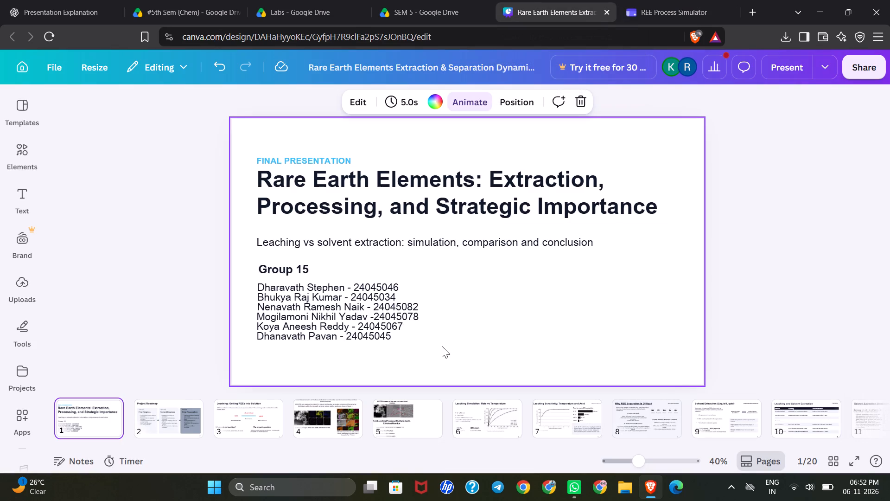
scroll(711, 415, left, 6)
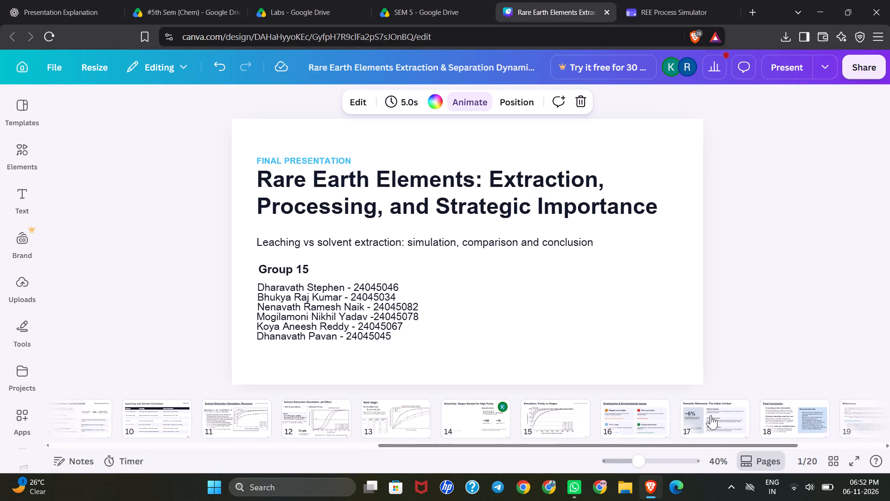
scroll(711, 415, left, 5)
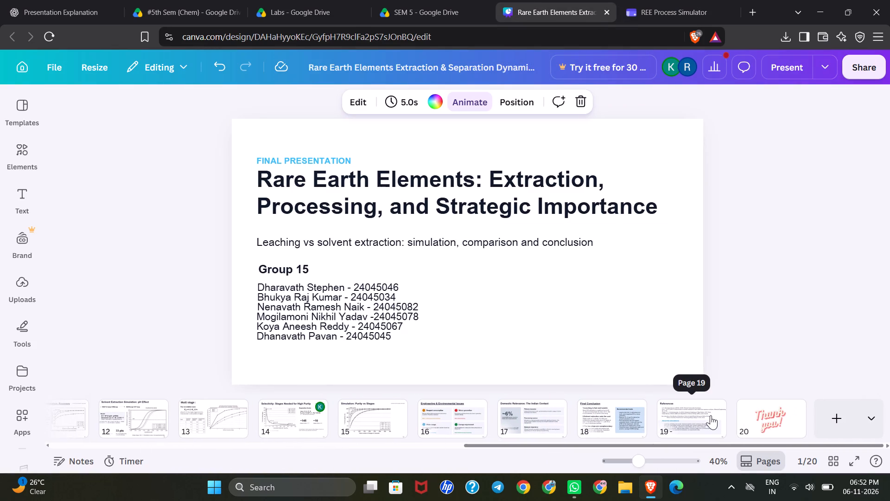
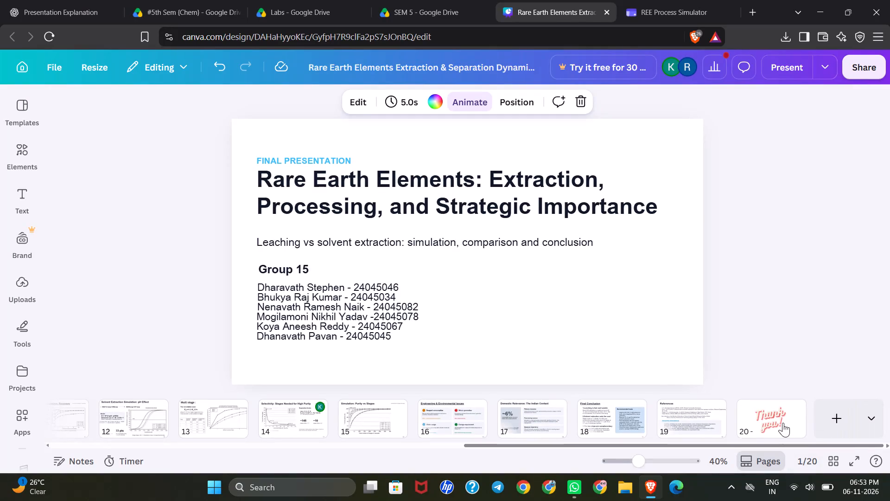
Open the Final Conclusion slide on page 18 to review its conclusions and recommended route.
click(600, 421)
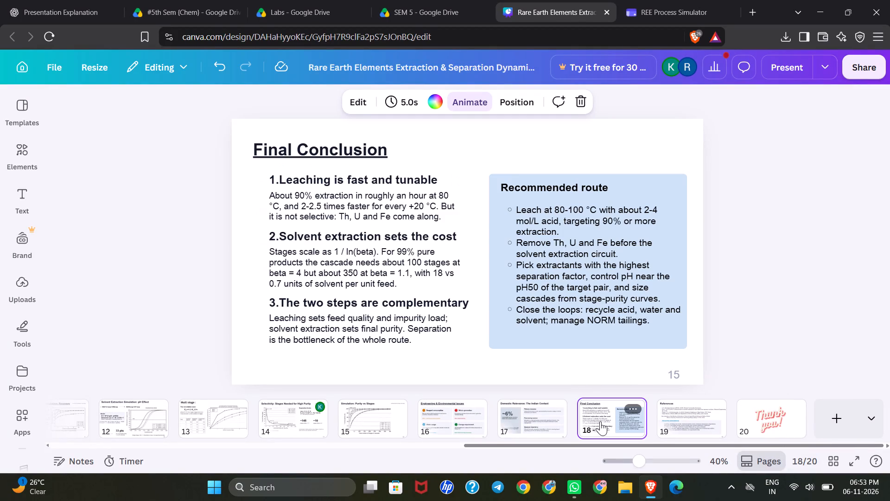
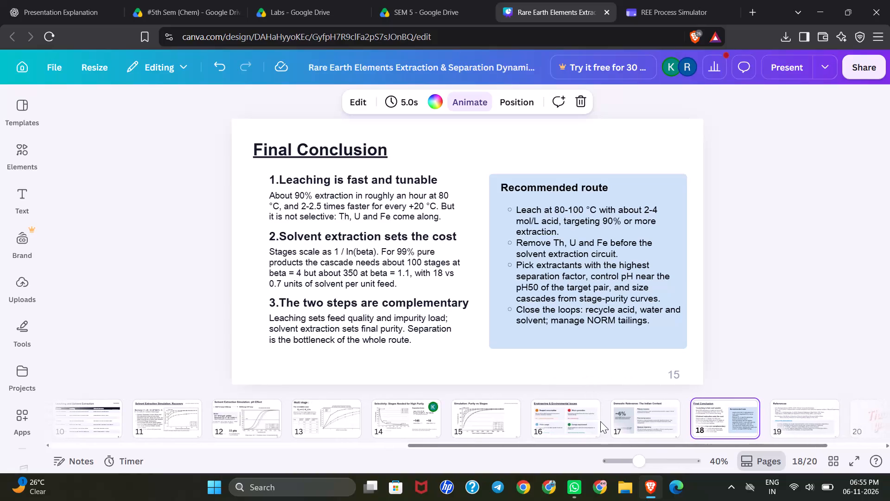
Compare the Engineering & Environmental Issues slide on page 16 with the Final Conclusion slide on page 18, ending on page 18.
click(562, 421)
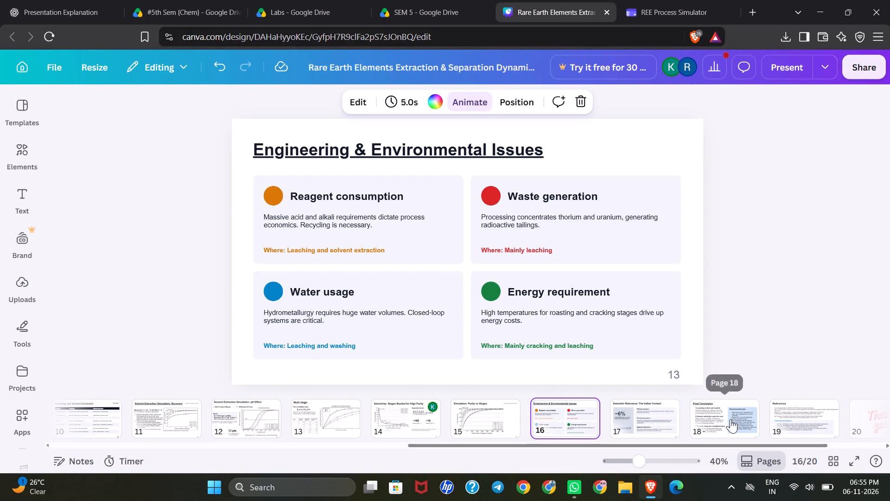
click(731, 419)
click(581, 411)
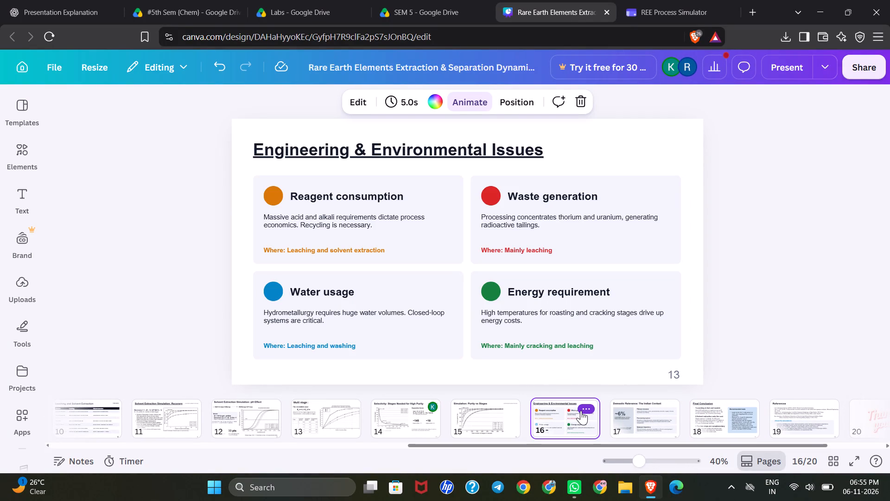
click(702, 419)
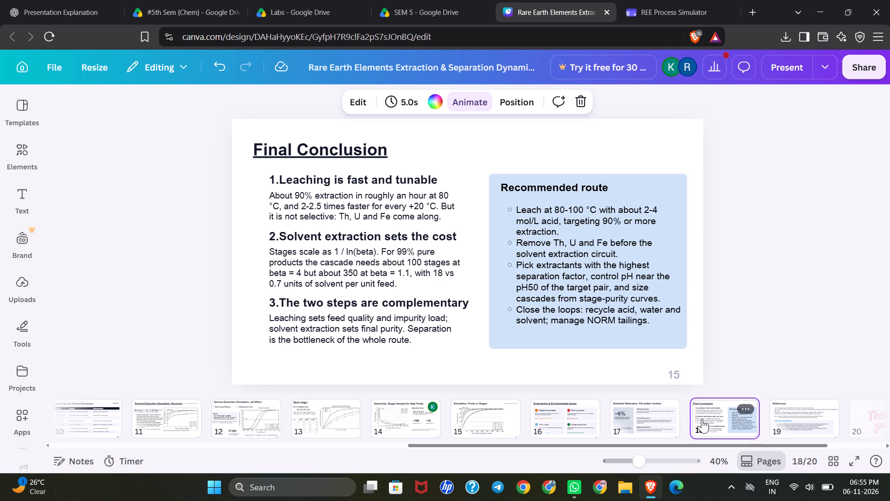
click(567, 410)
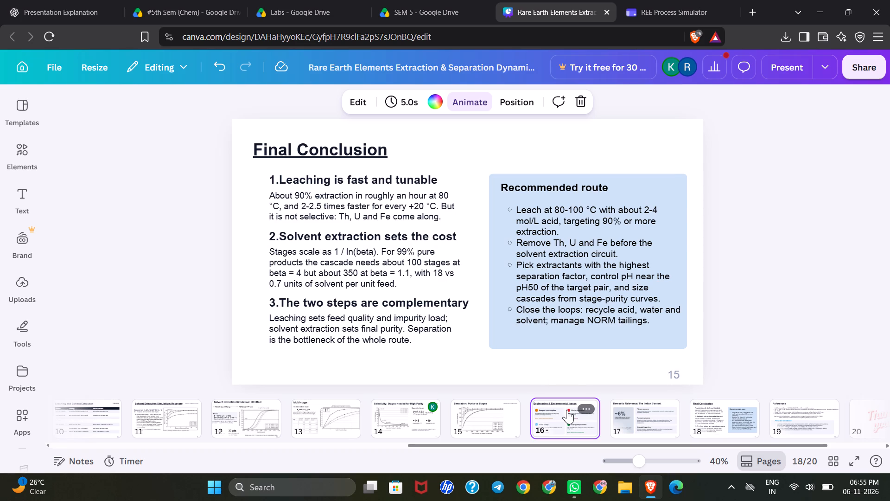
click(710, 423)
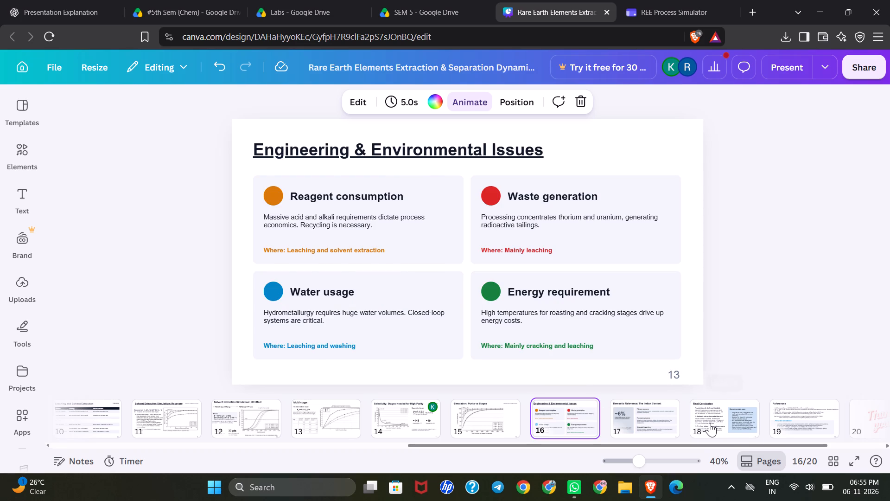
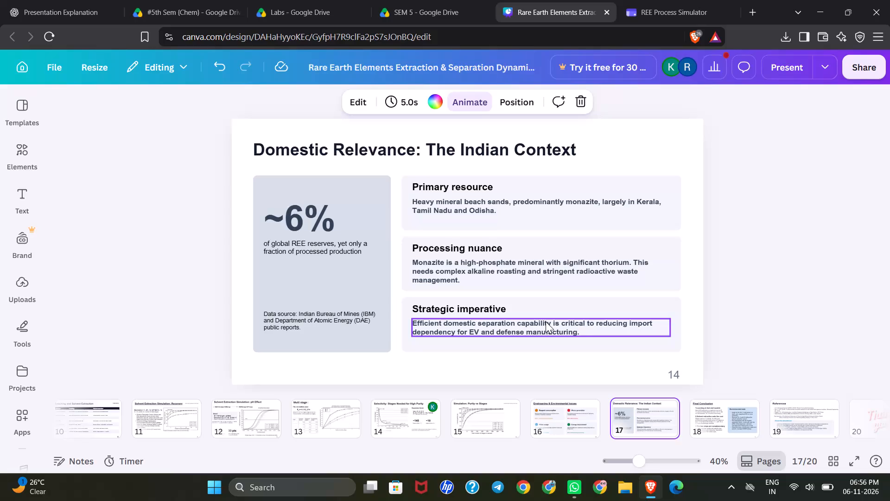
Compare the Engineering & Environmental Issues slide on page 16 with the Indian Context slide on page 17, ending on page 17.
key(Left)
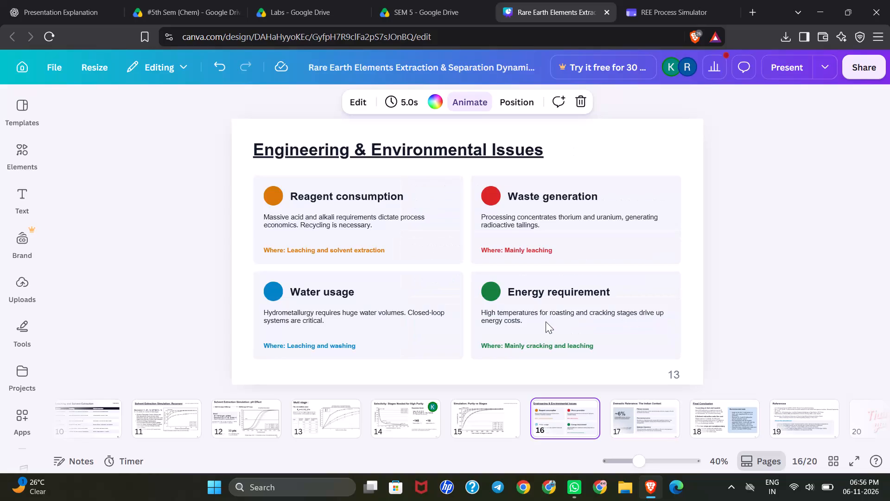
key(Right)
key(Left)
key(Right)
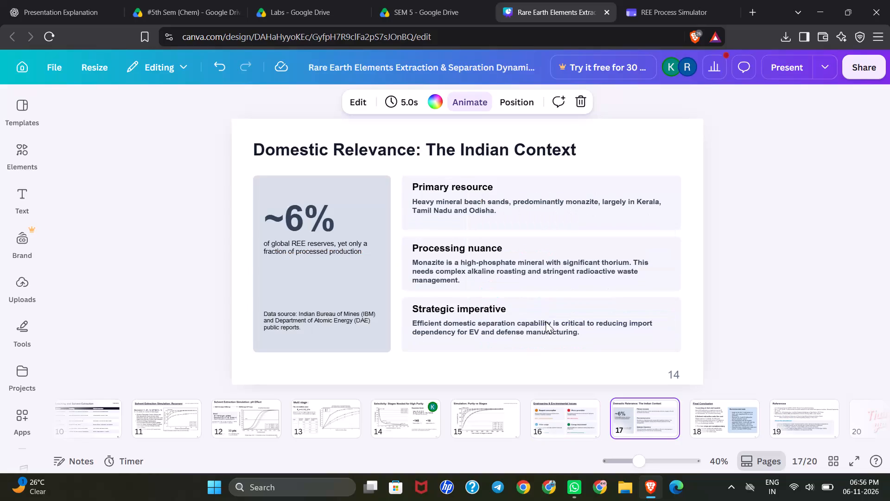
Switch to the REE Process Simulator and close the Presentation Explanation browser page.
click(670, 8)
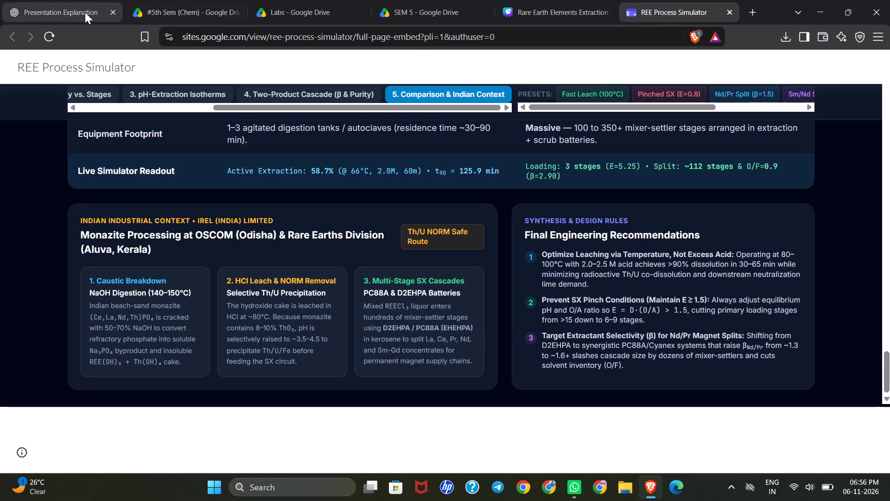
click(115, 11)
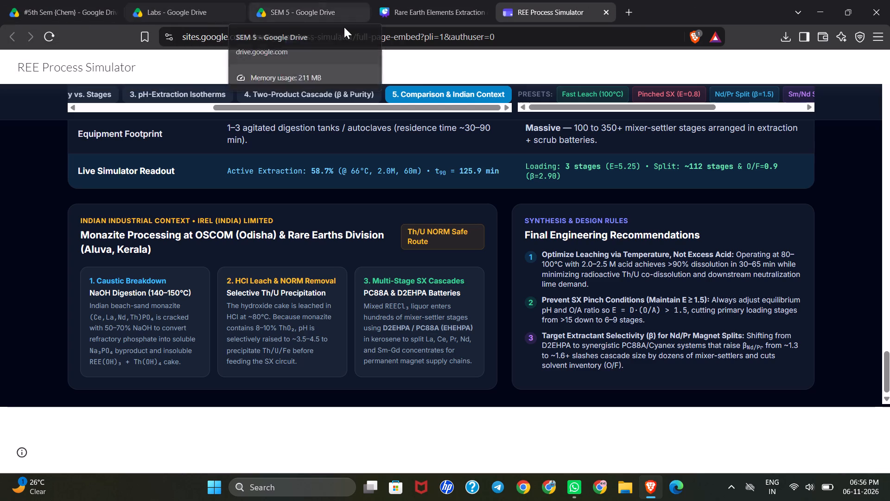
Return to the Canva deck and review the Engineering & Environmental Issues slide on page 16 and the Final Conclusion slide on page 18.
click(446, 9)
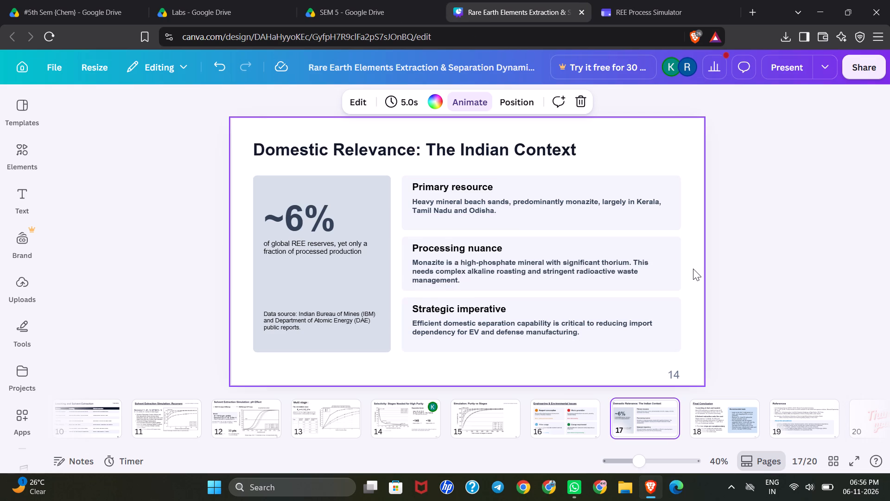
click(562, 435)
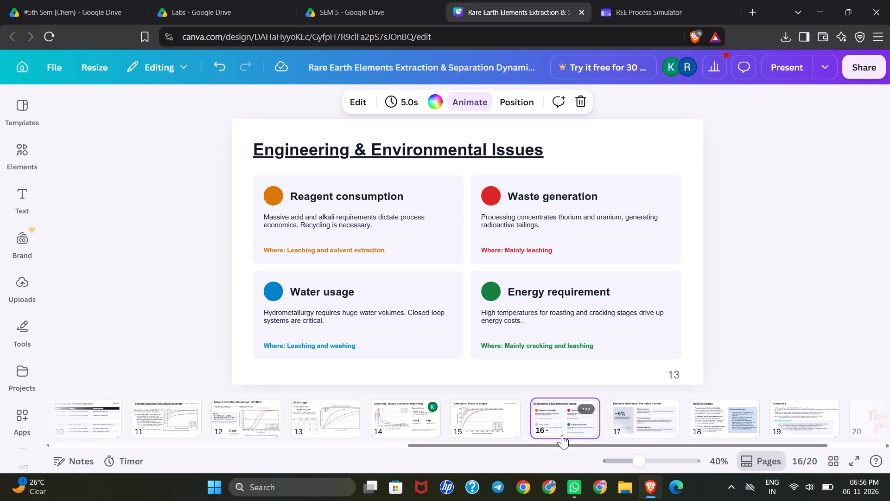
click(716, 424)
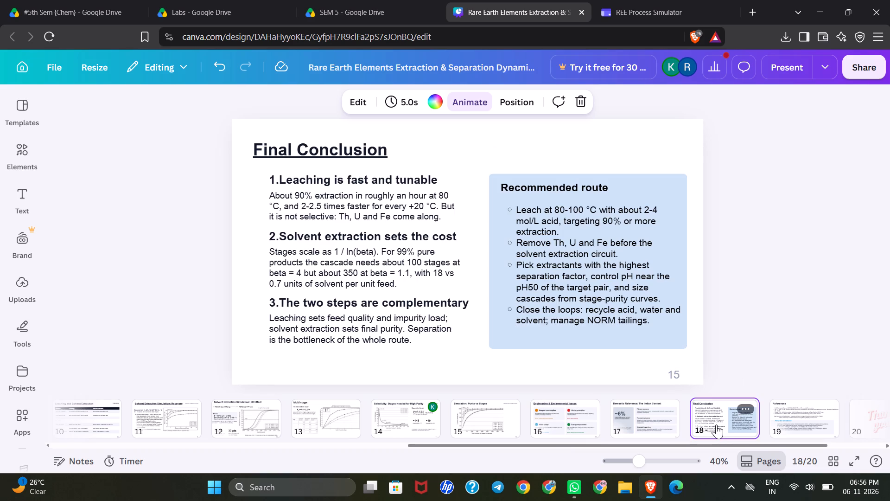
click(324, 305)
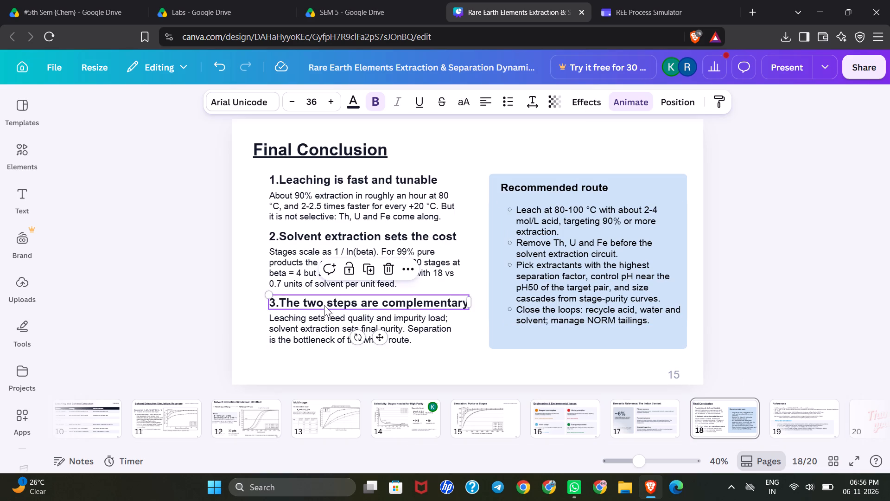
click(263, 348)
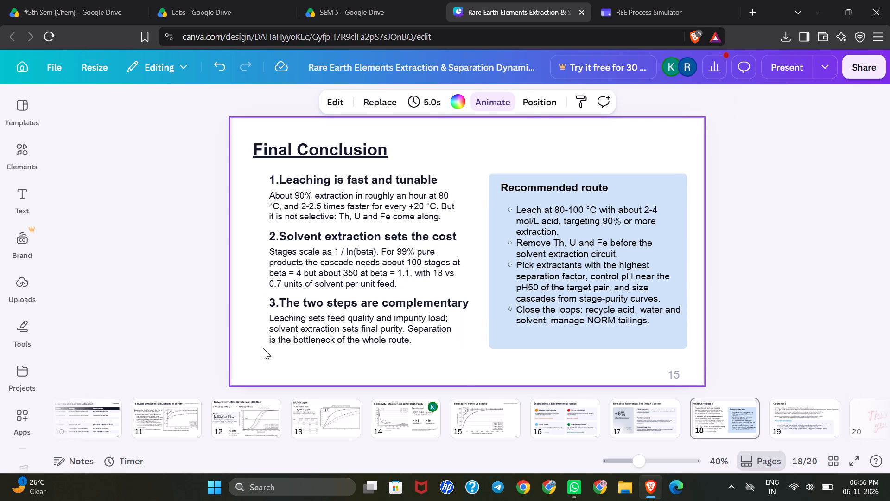
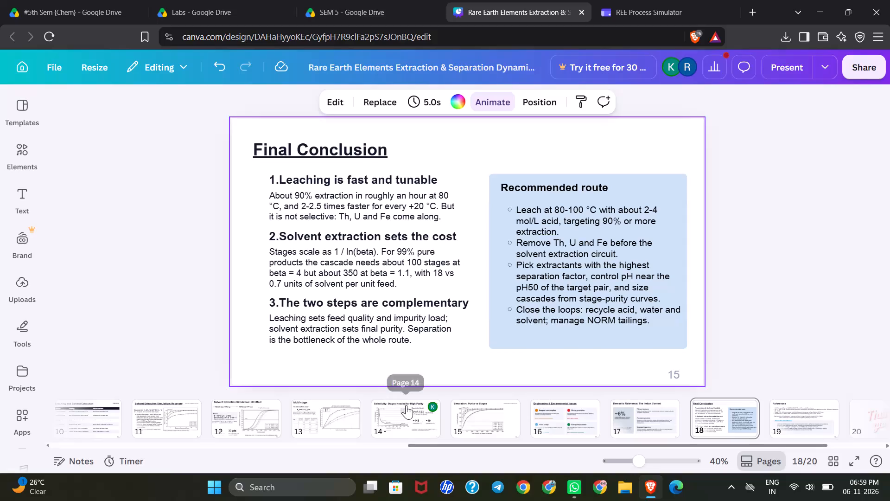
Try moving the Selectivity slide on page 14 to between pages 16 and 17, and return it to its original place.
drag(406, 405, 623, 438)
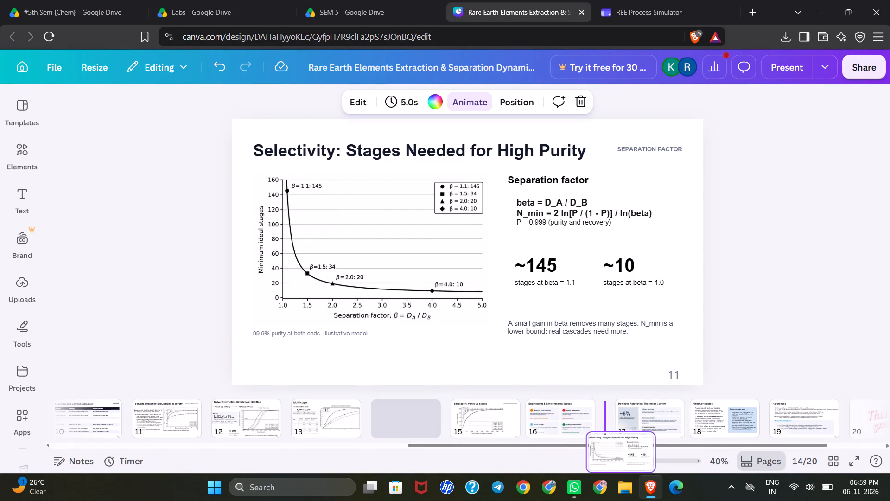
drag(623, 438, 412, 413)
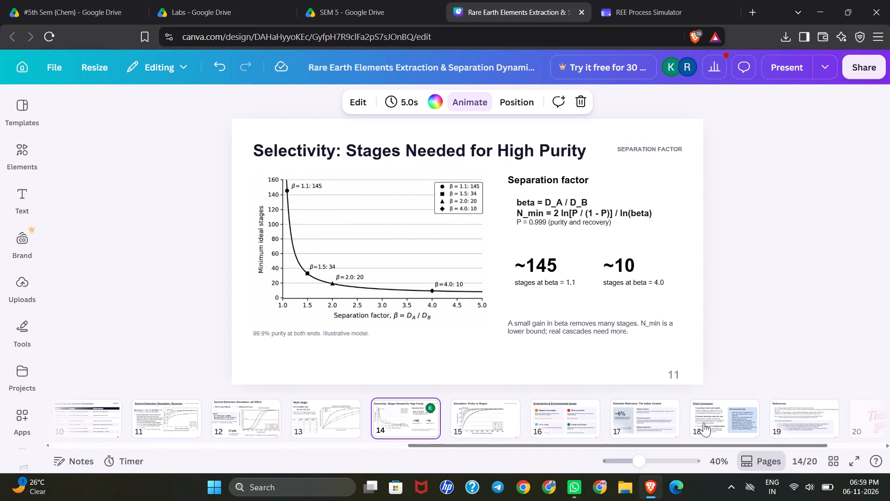
Review the Final Conclusion slide on page 18 and the Indian Context slide on page 17, ending on page 17.
click(717, 415)
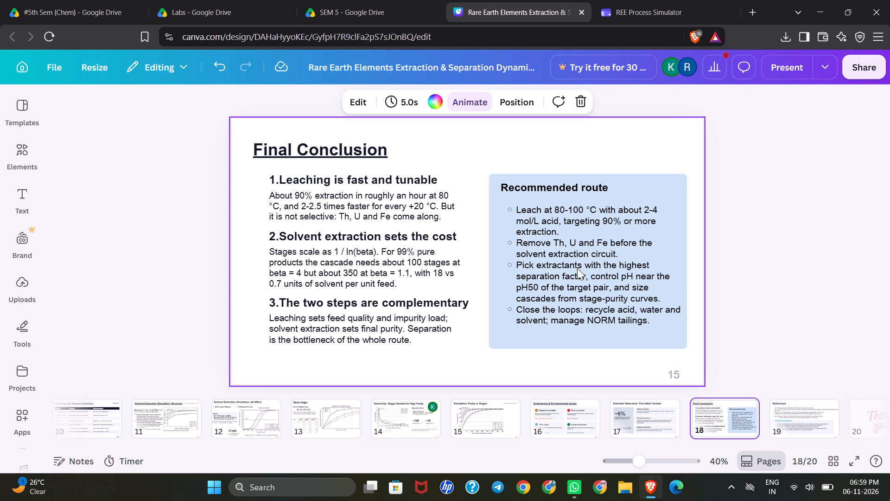